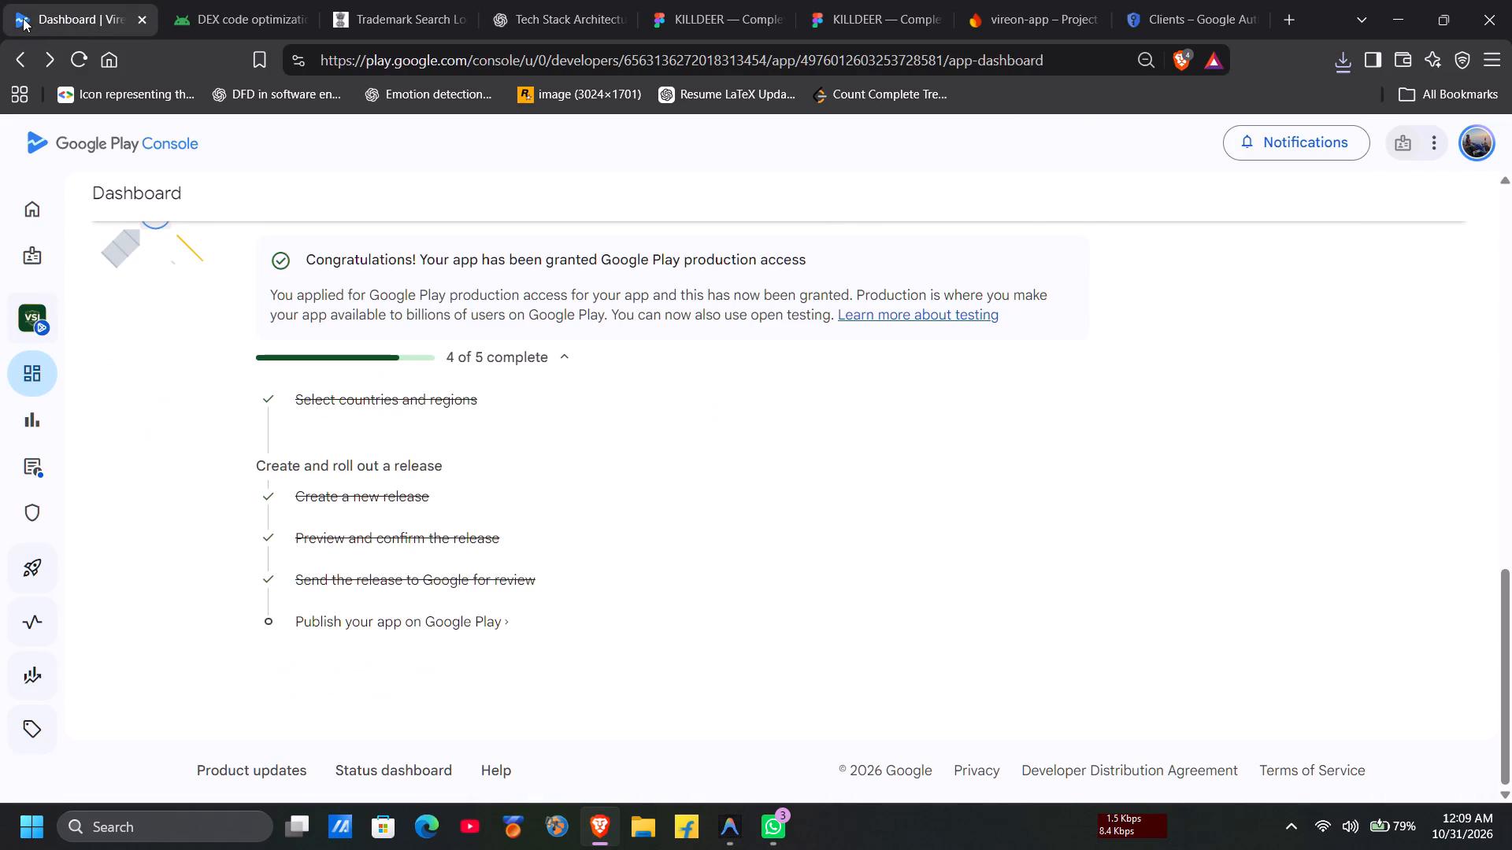
pyautogui.click(76, 54)
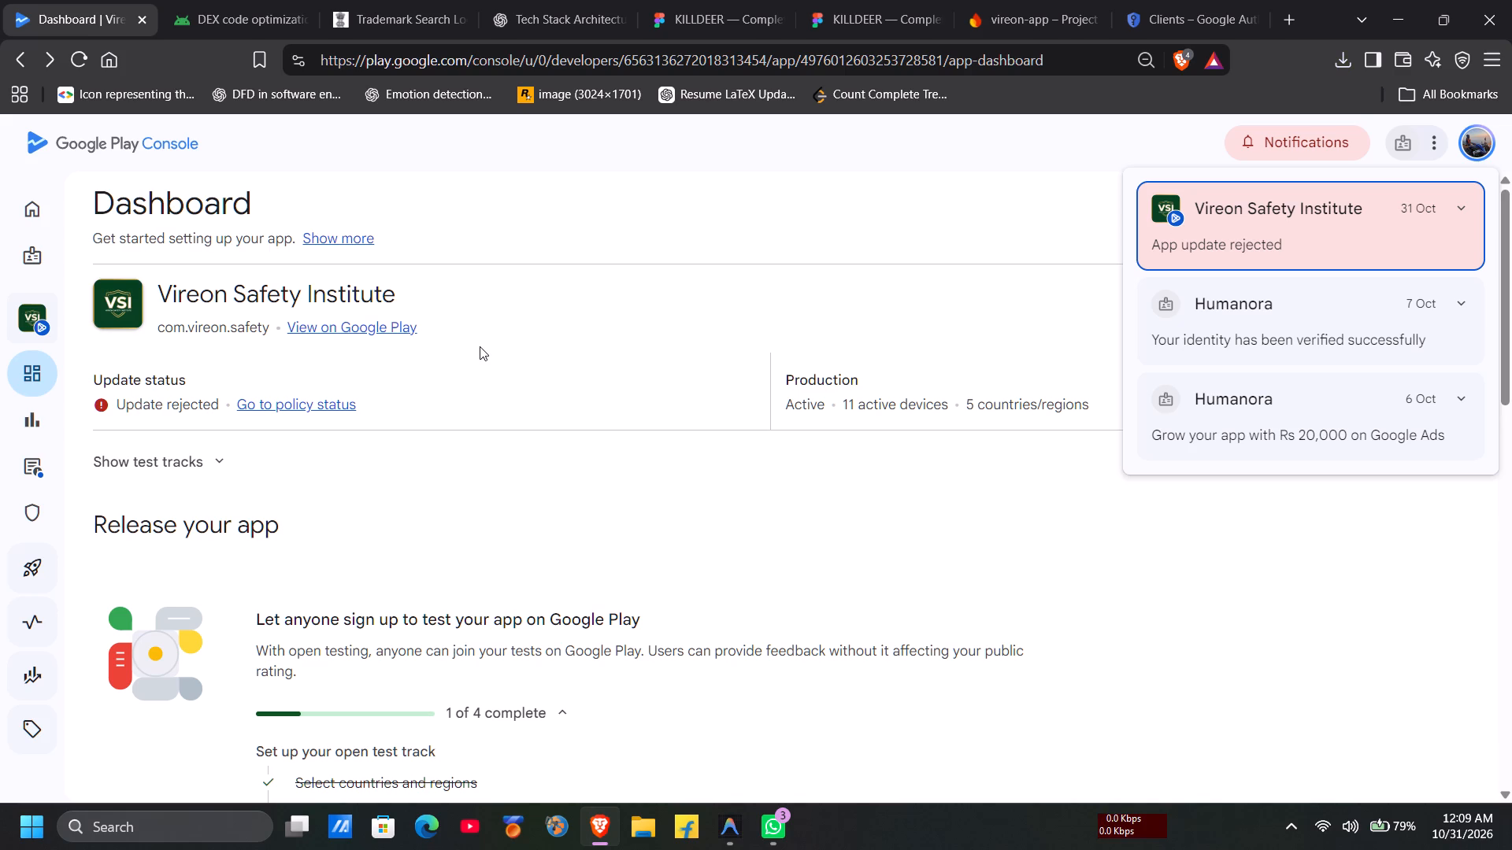
pyautogui.scroll(-3, 477, 360)
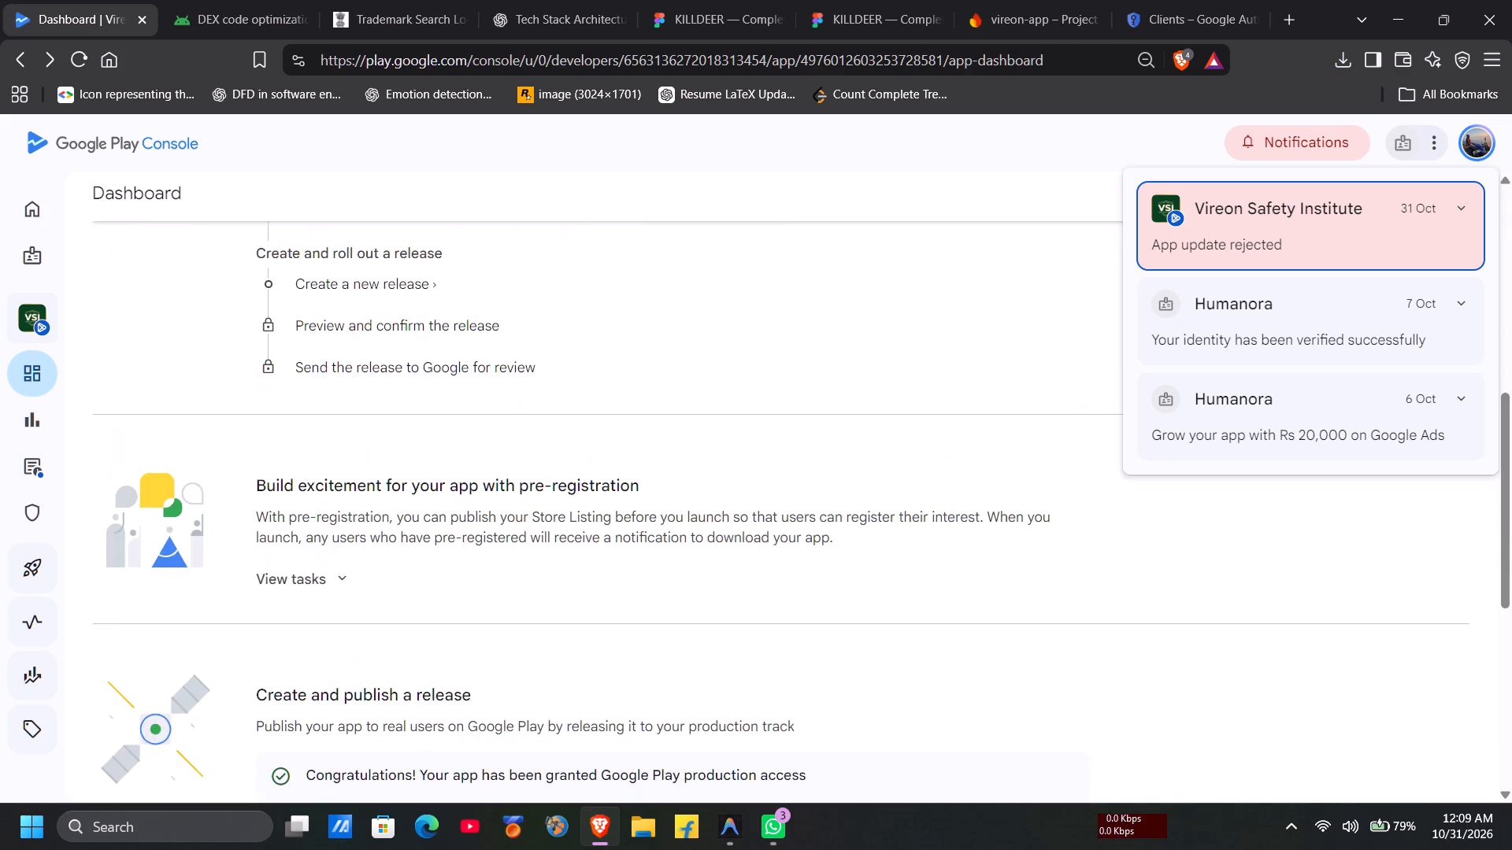
pyautogui.scroll(-6, 477, 368)
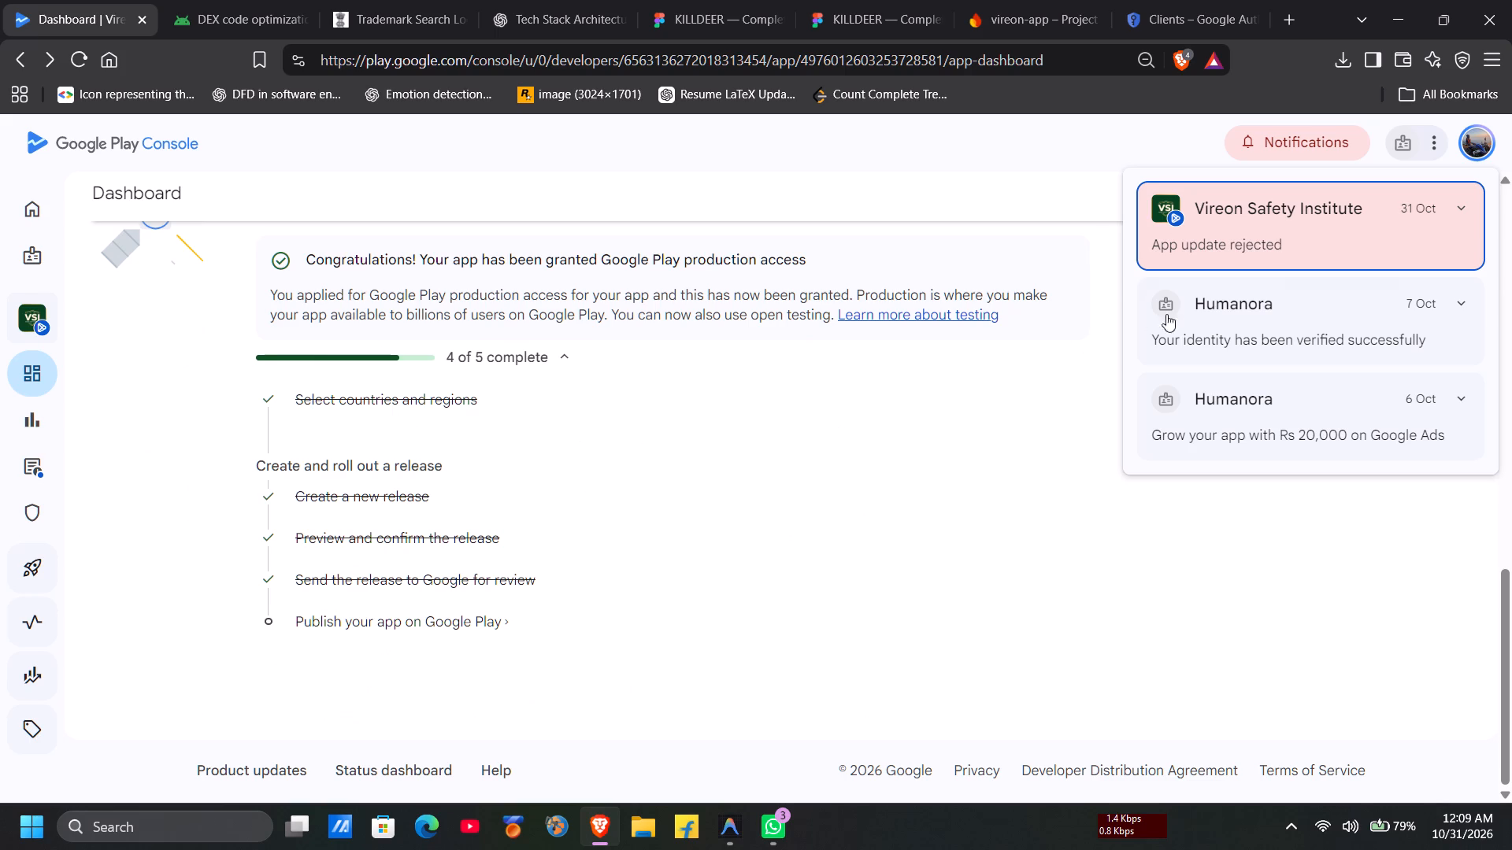
# Open the policy issue behind the Vireon Safety Institute "App update rejected" notification.
pyautogui.click(1207, 224)
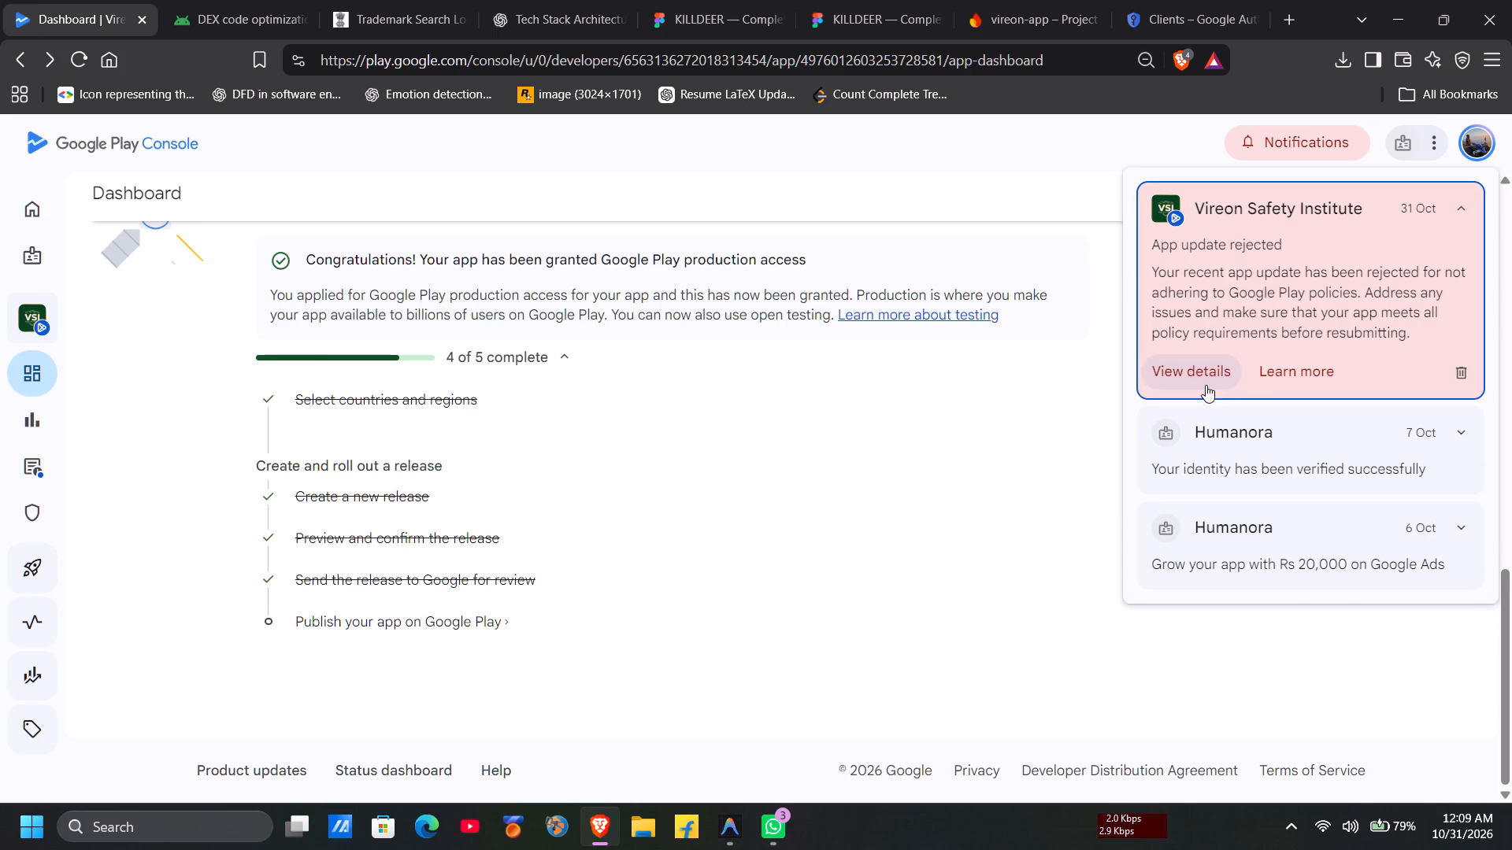
pyautogui.click(1206, 385)
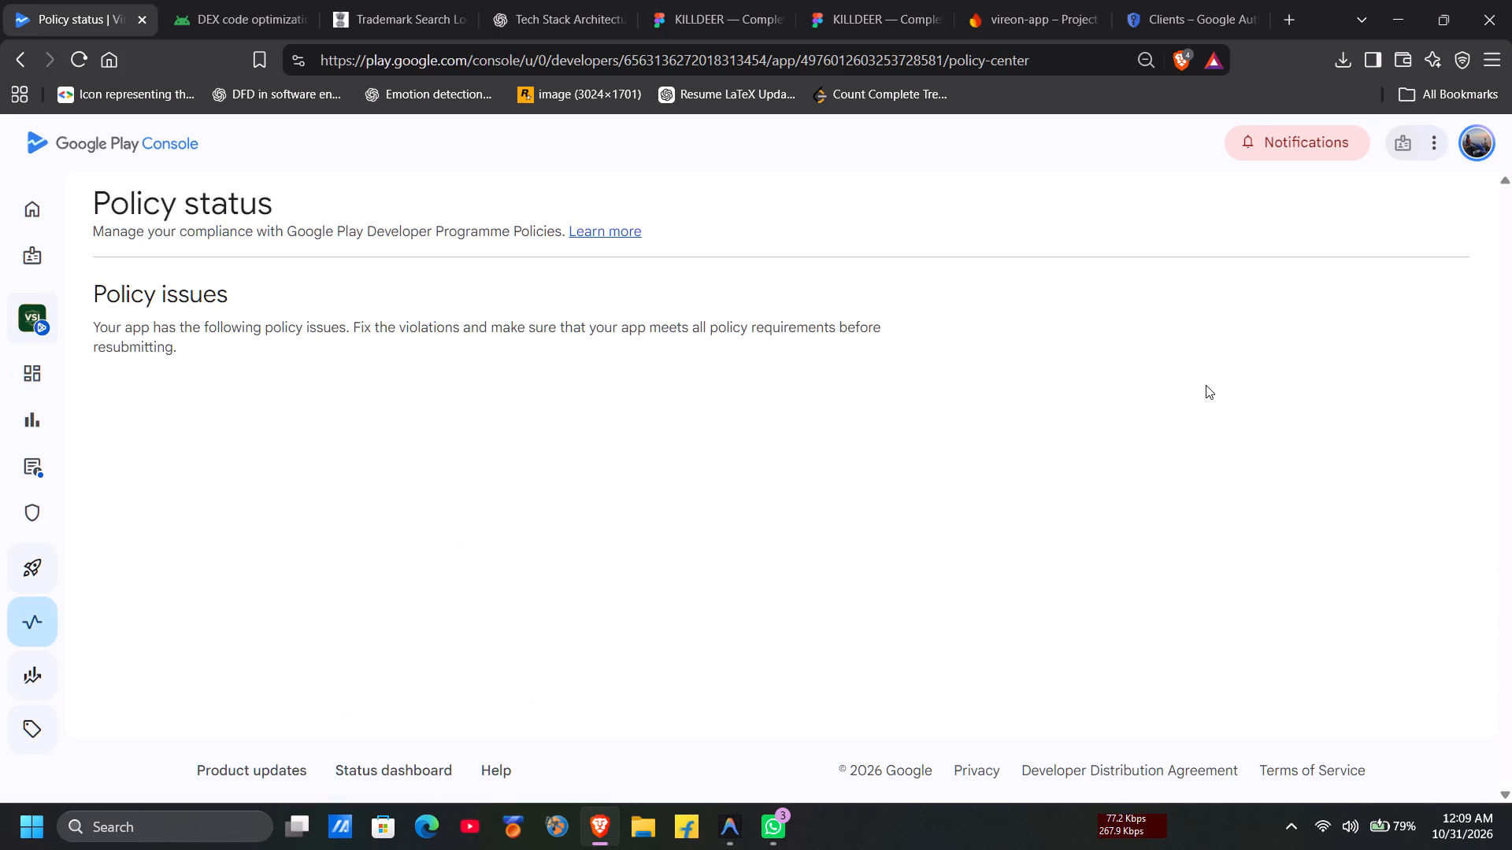
pyautogui.click(1355, 440)
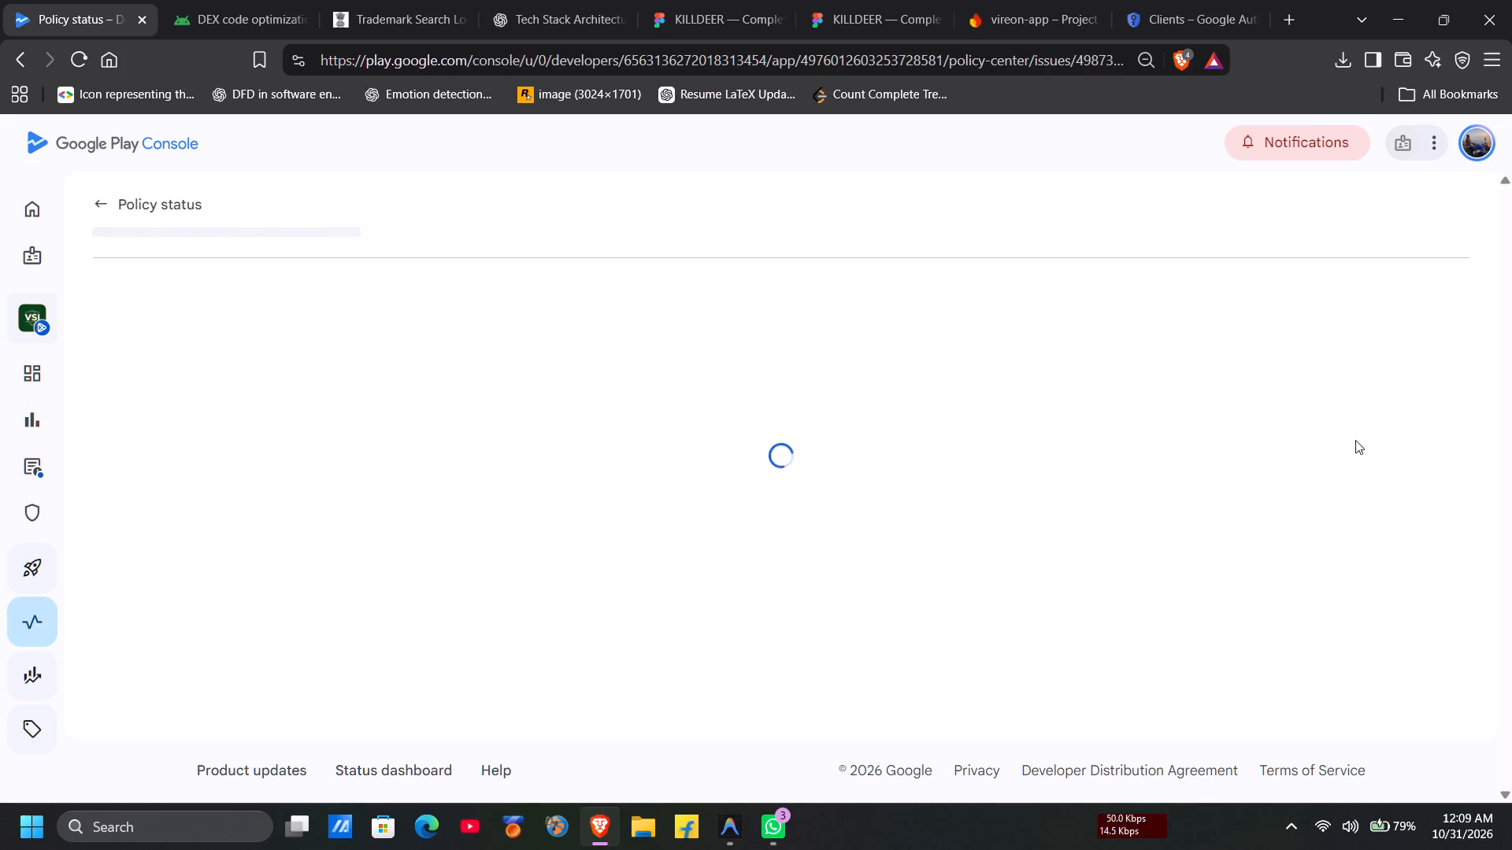
# Examine the issue details for where the policy violation was found, its evidence, and the steps to fix it.
pyautogui.scroll(-2, 1299, 435)
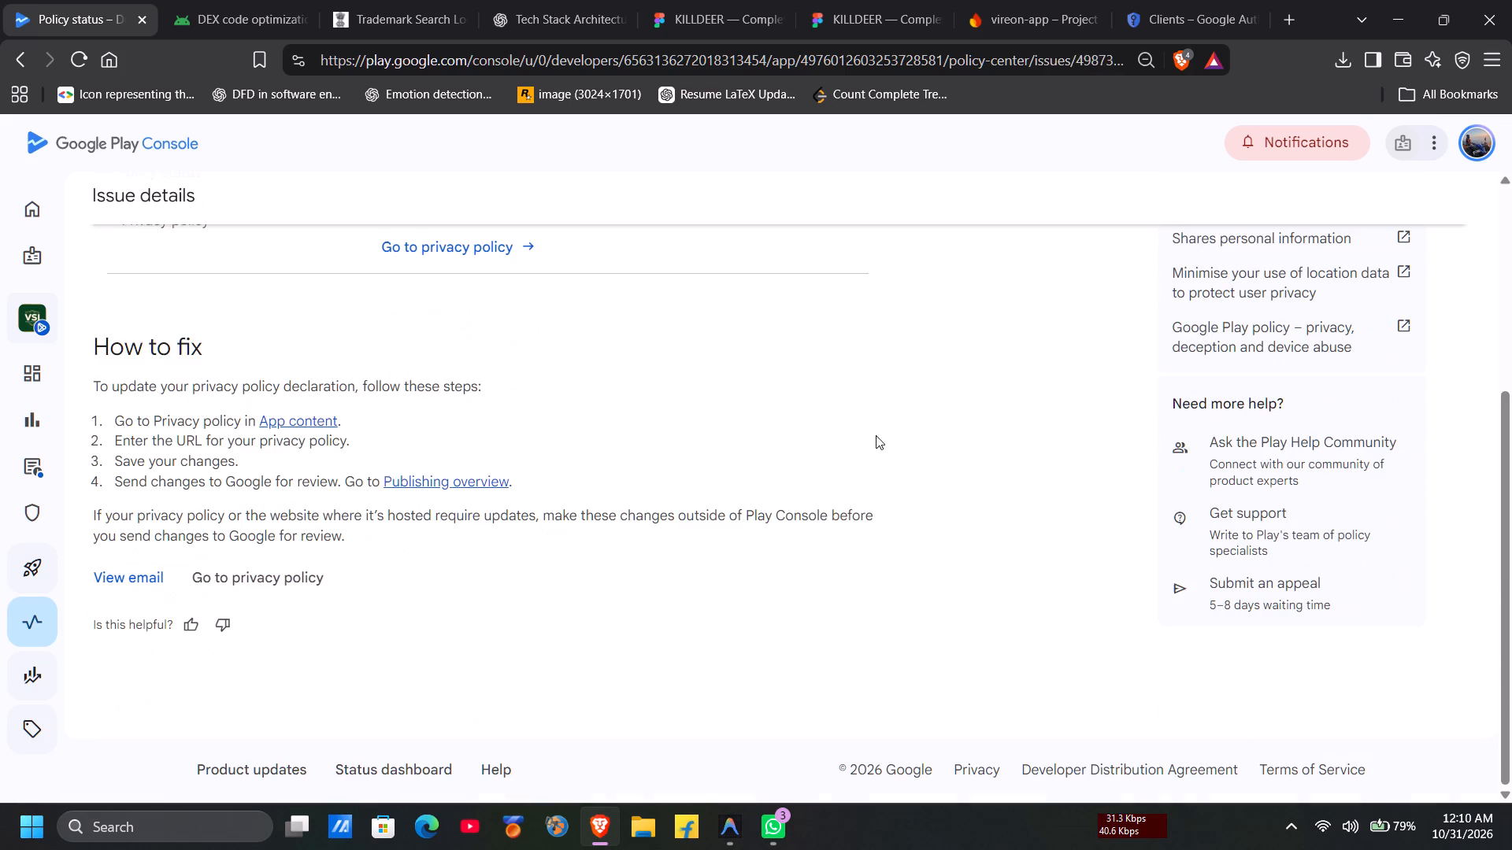
pyautogui.scroll(-2, 580, 482)
pyautogui.scroll(2, 268, 438)
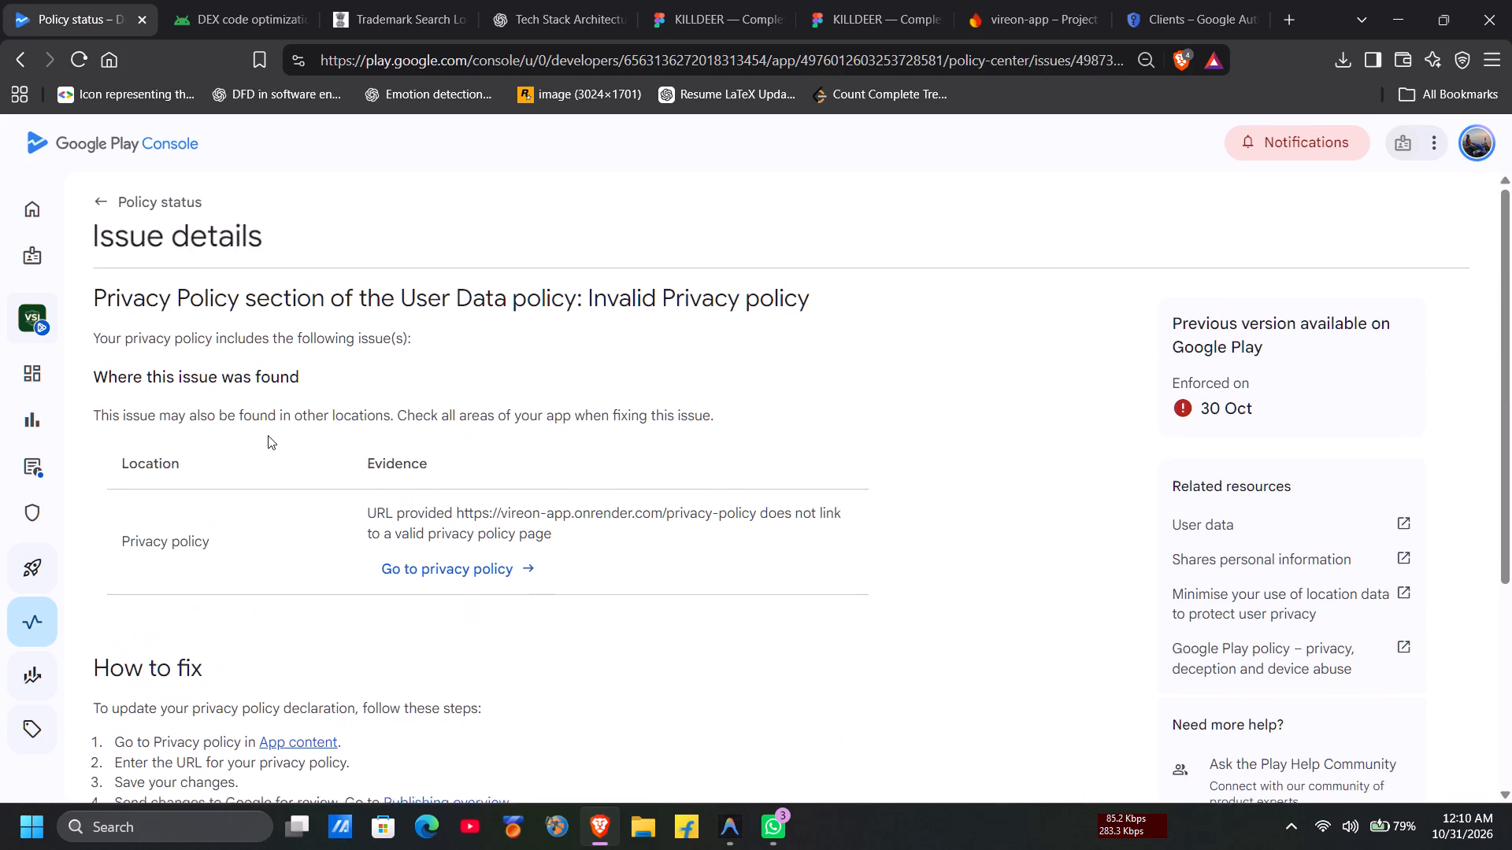
pyautogui.scroll(1, 268, 435)
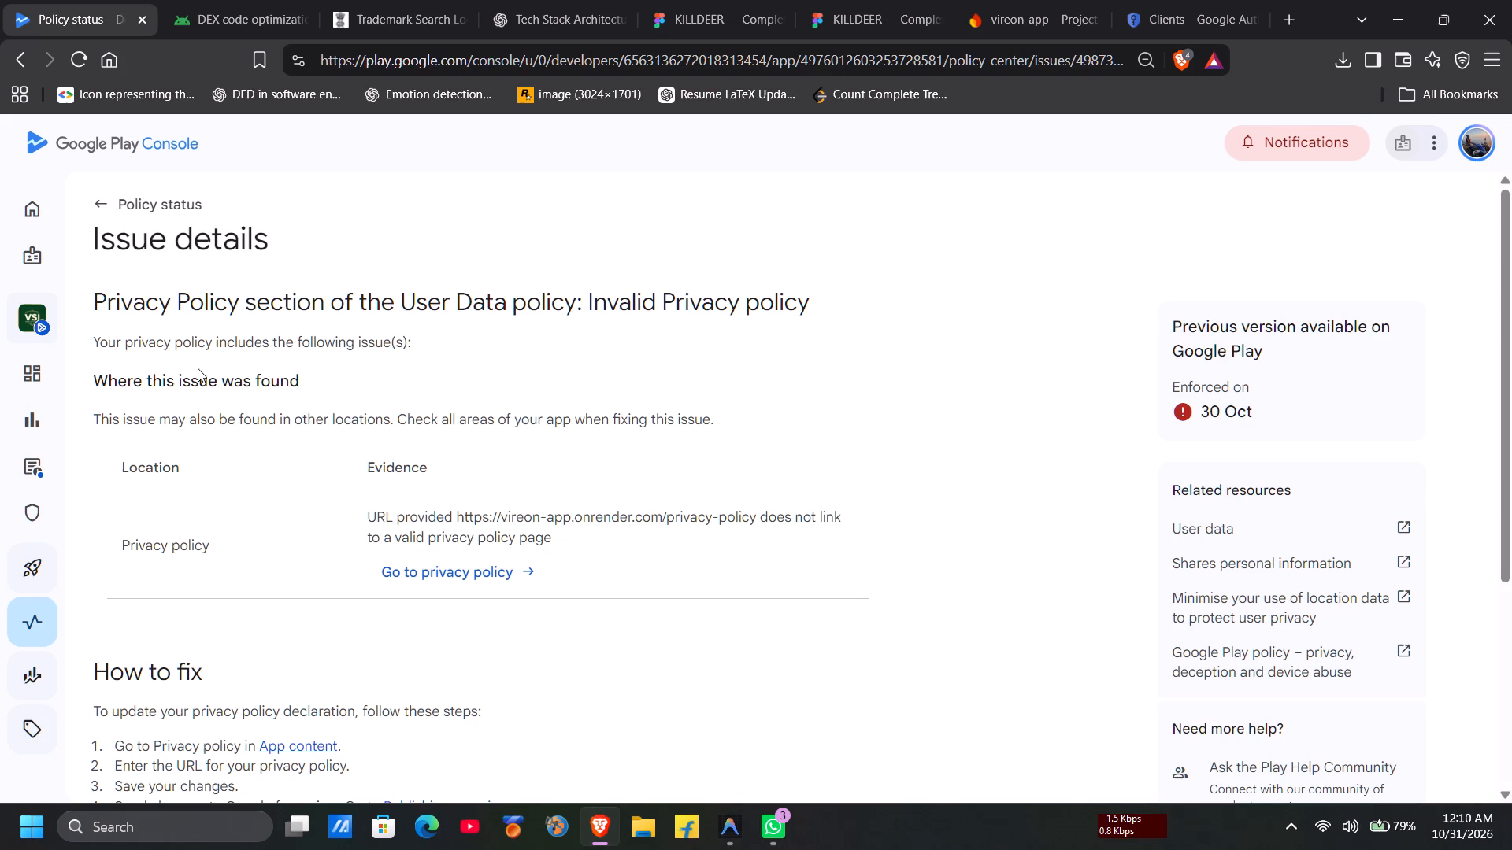
pyautogui.scroll(-2, 365, 404)
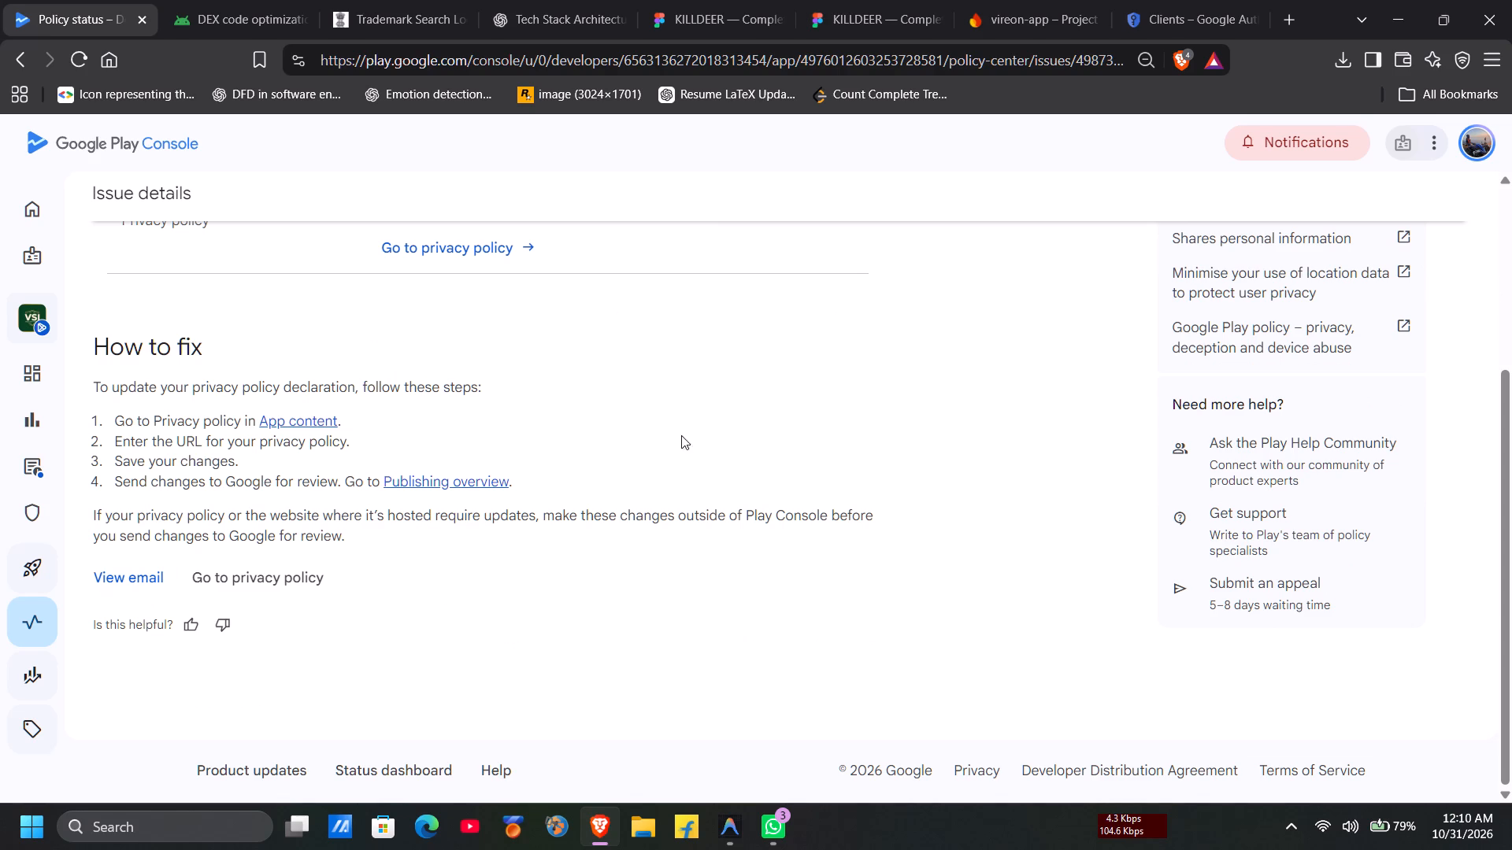
pyautogui.scroll(2, 968, 442)
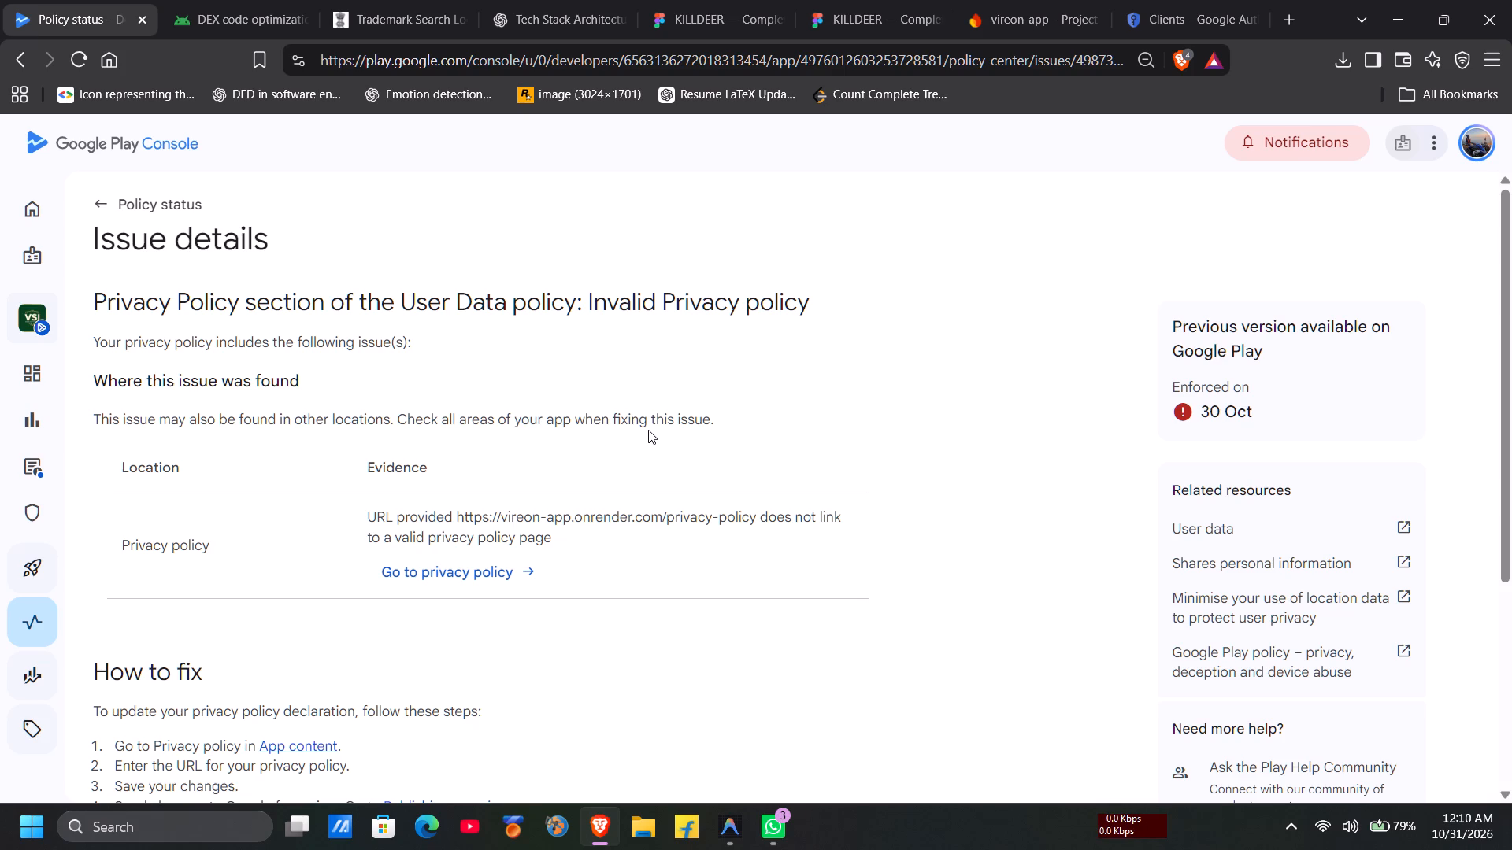
pyautogui.scroll(-1, 650, 431)
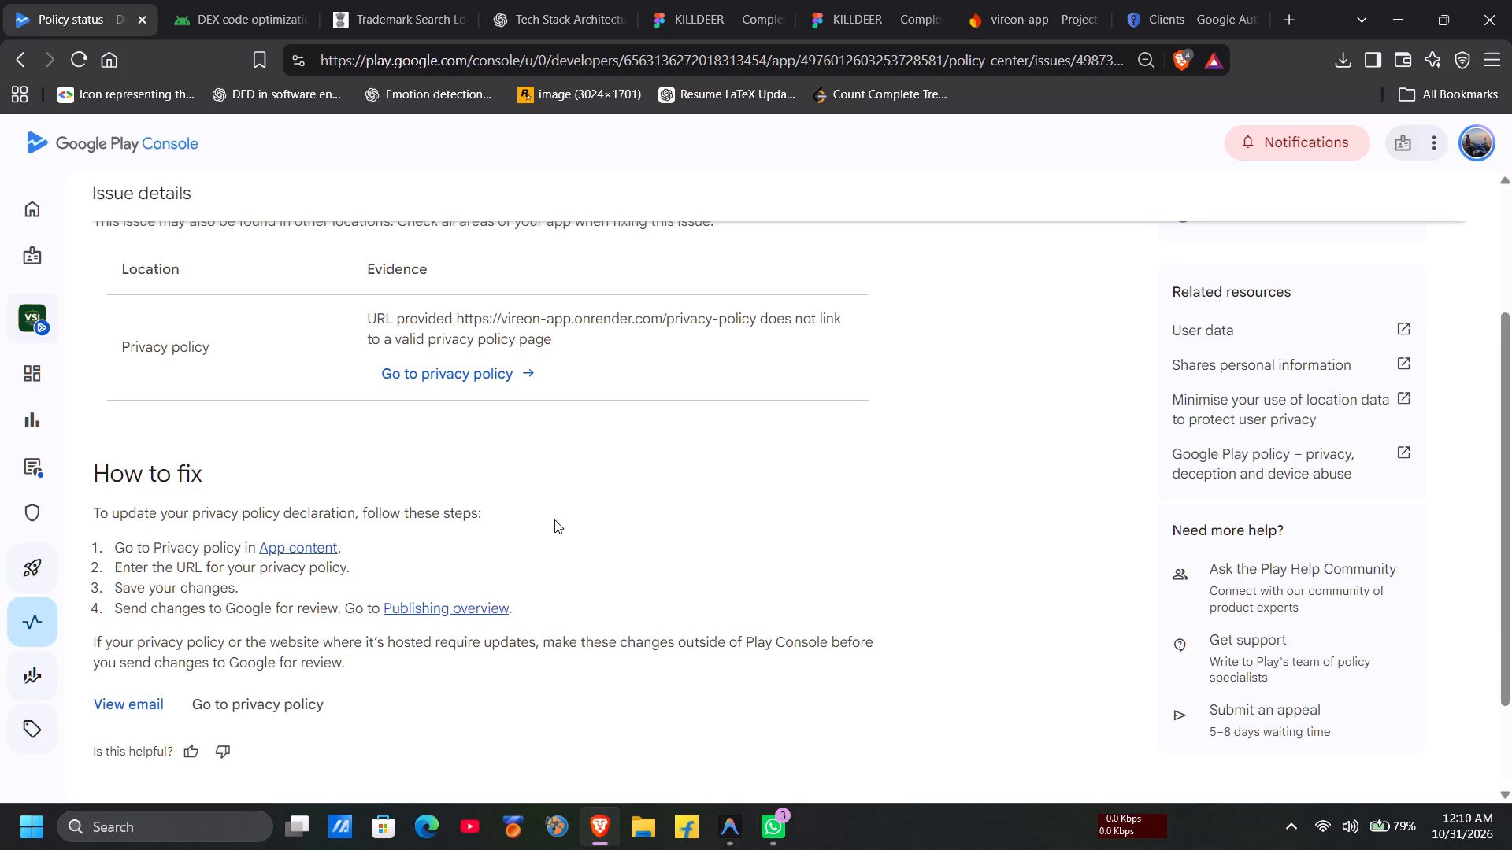
# Open App content for Vireon Safety Institute under the Humanora developer account and review the declarations needing attention.
pyautogui.click(290, 545)
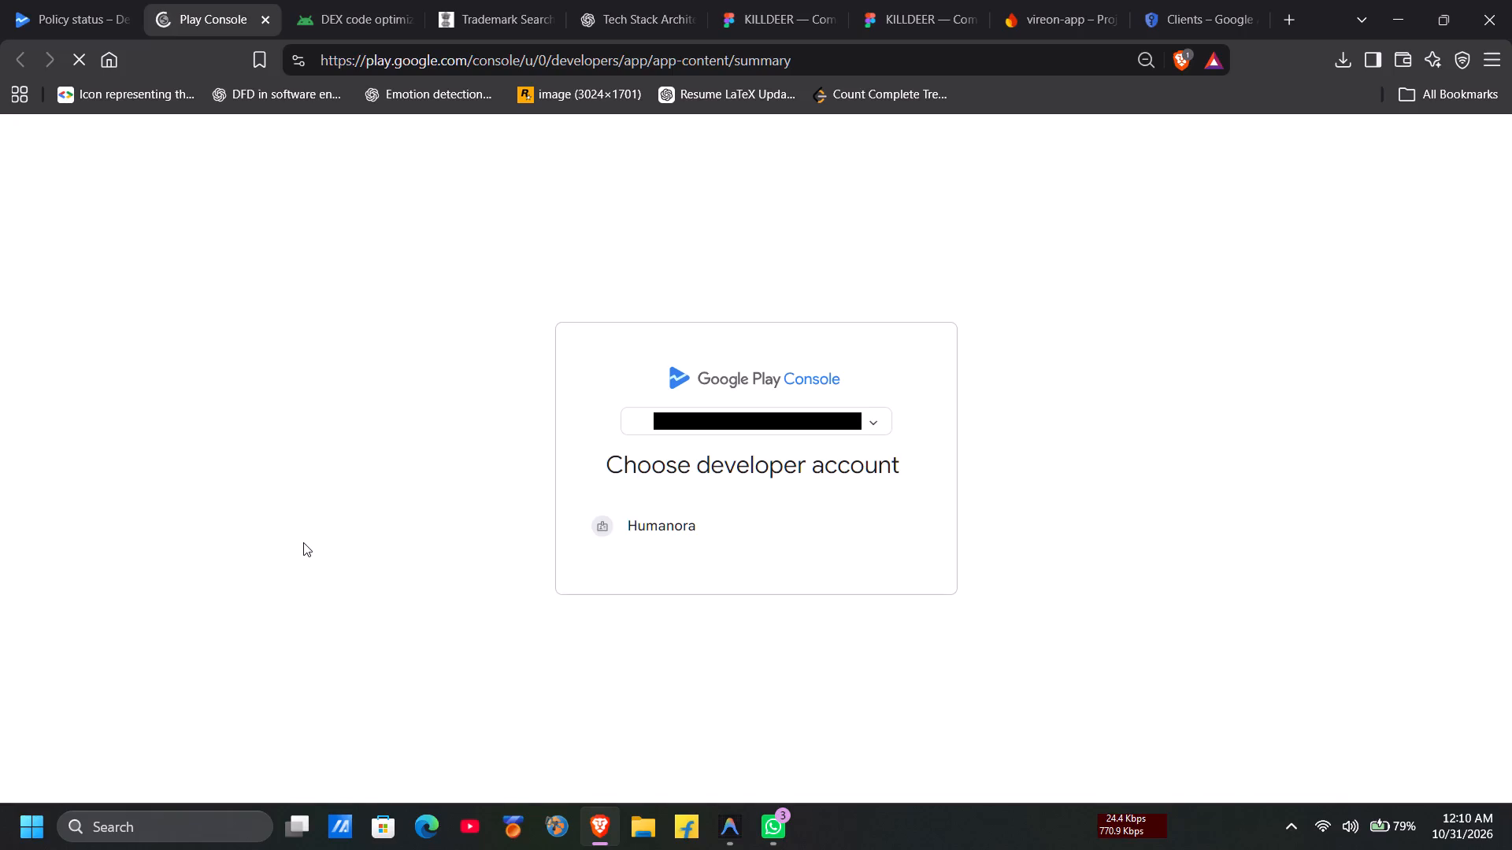
pyautogui.click(687, 529)
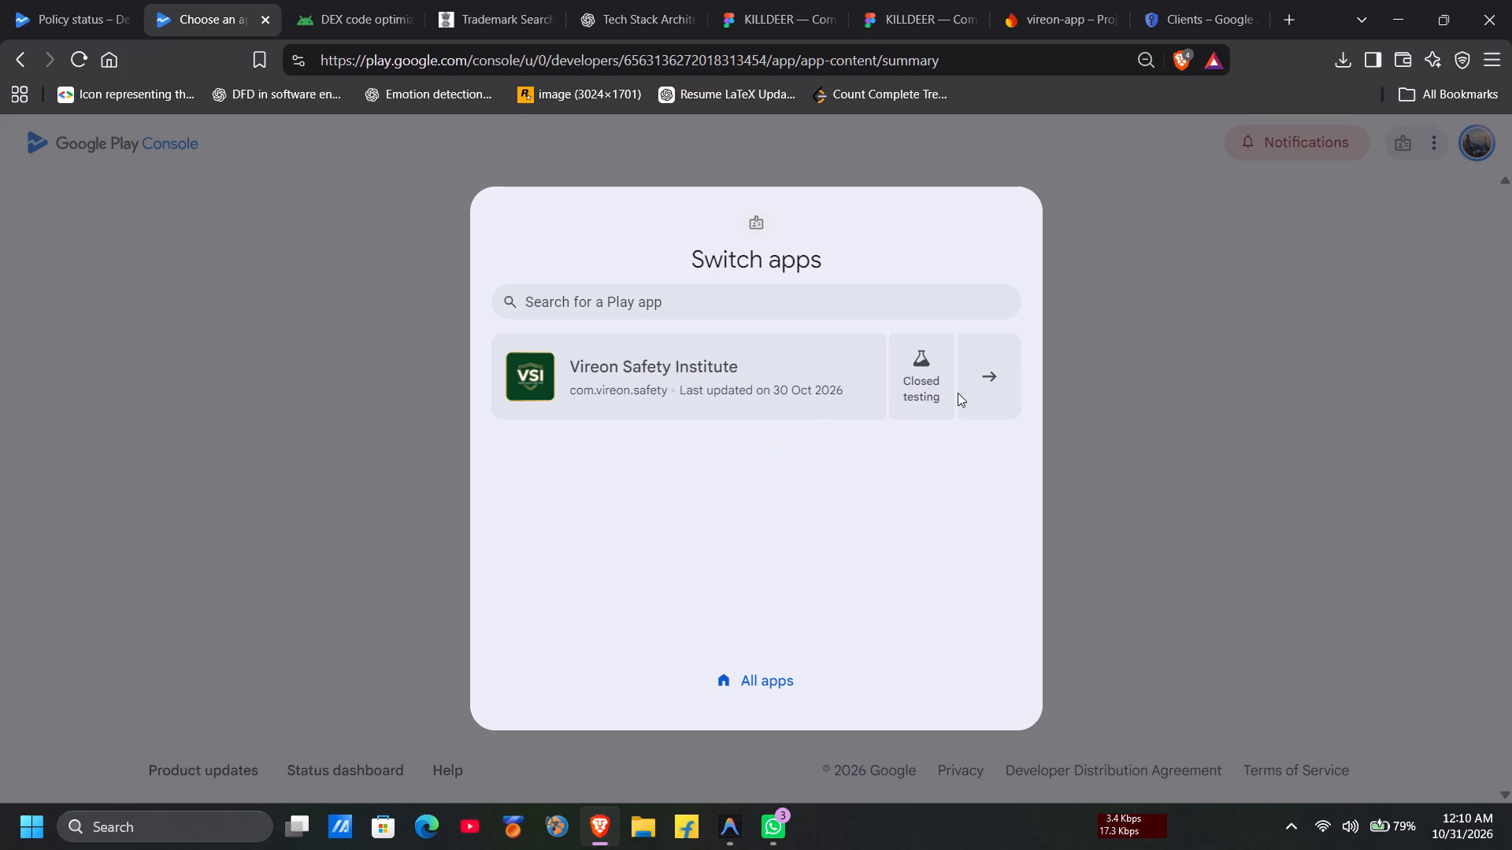
pyautogui.click(973, 389)
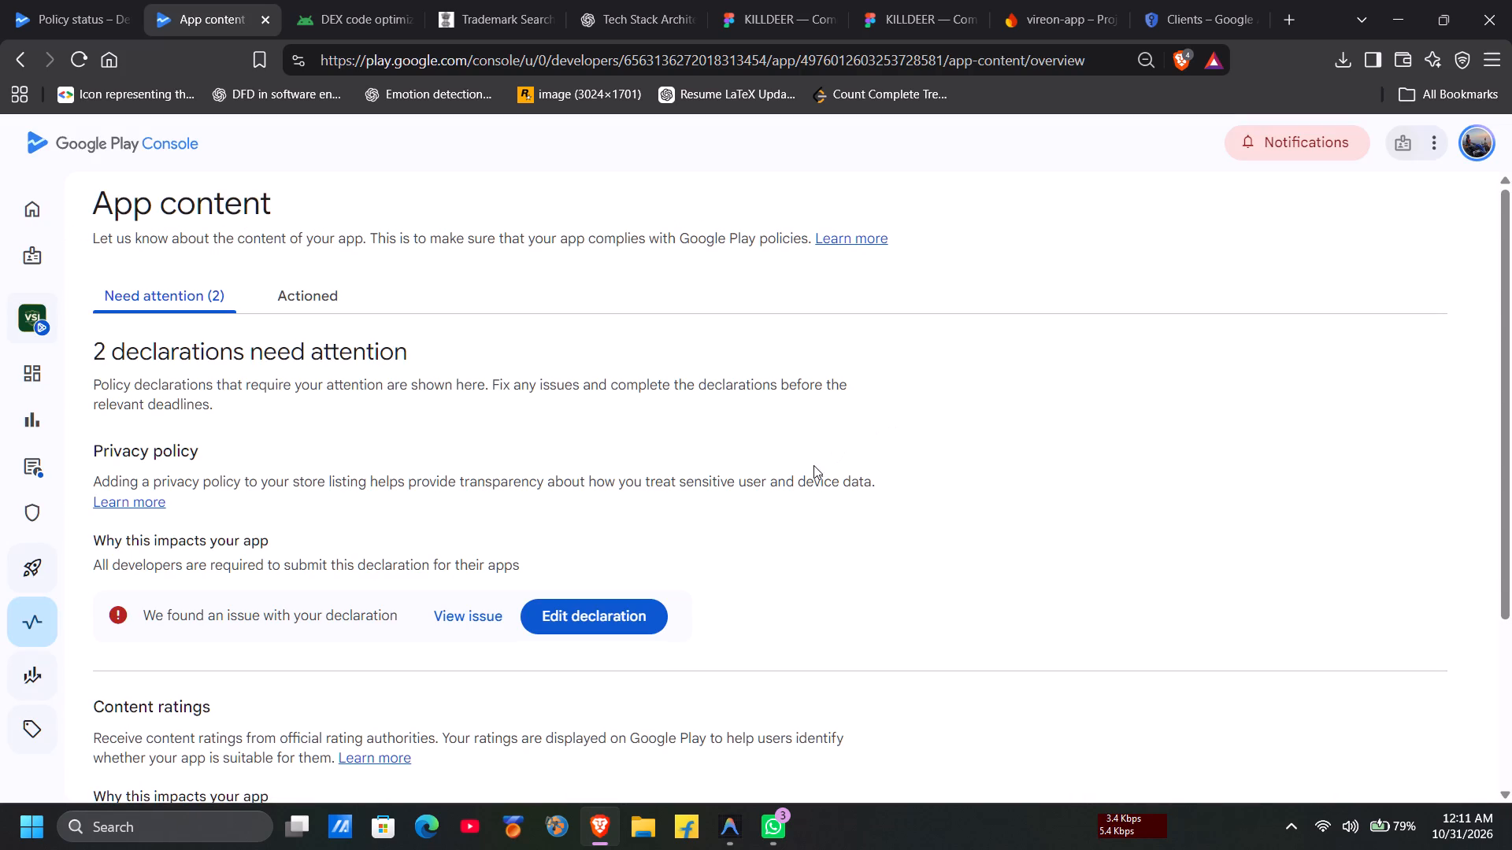
pyautogui.scroll(-1, 809, 473)
pyautogui.scroll(1, 808, 473)
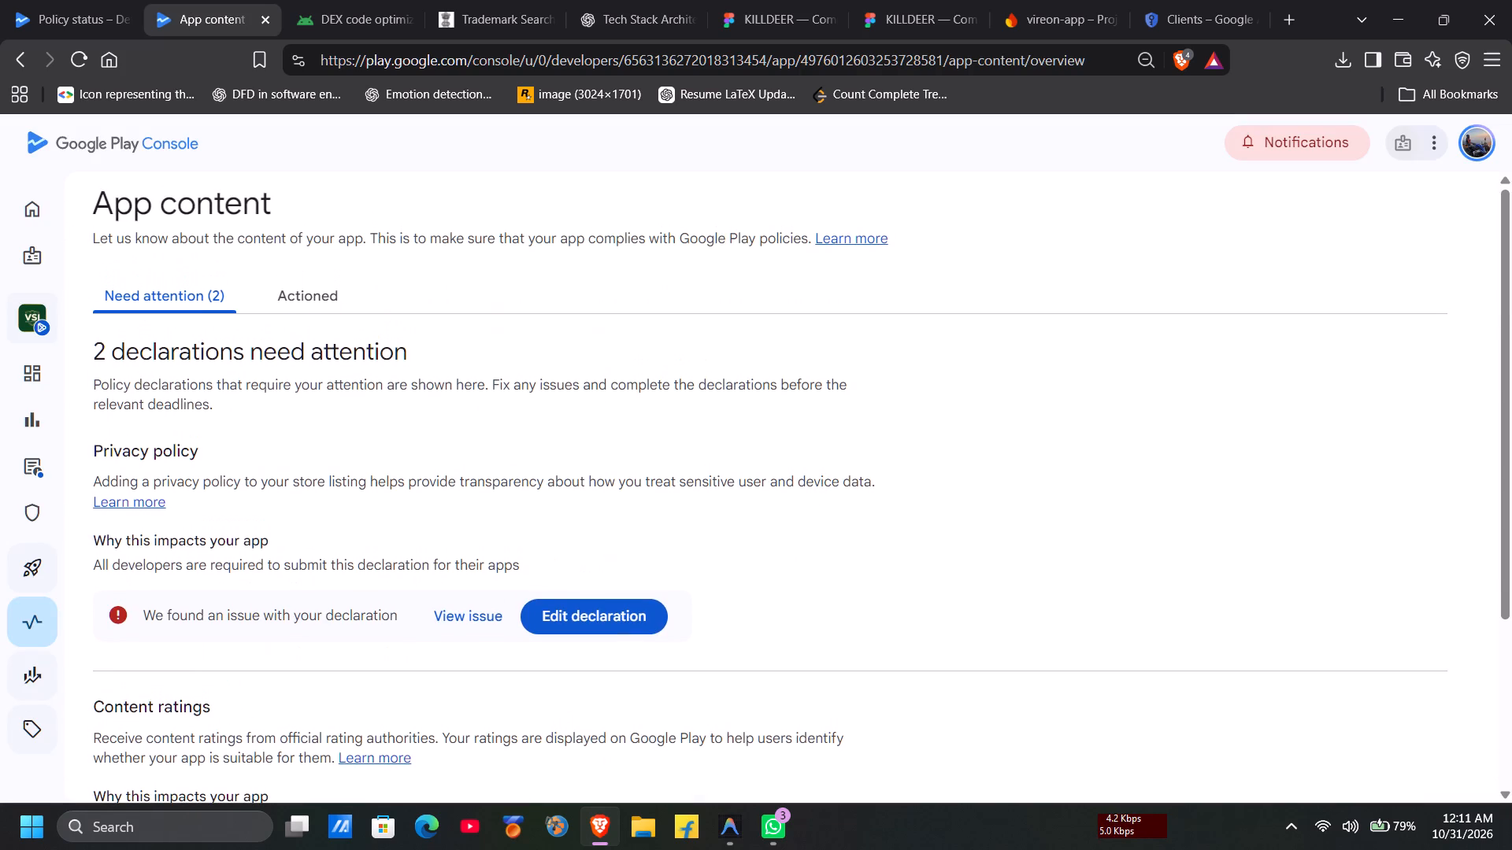
pyautogui.scroll(-1, 806, 473)
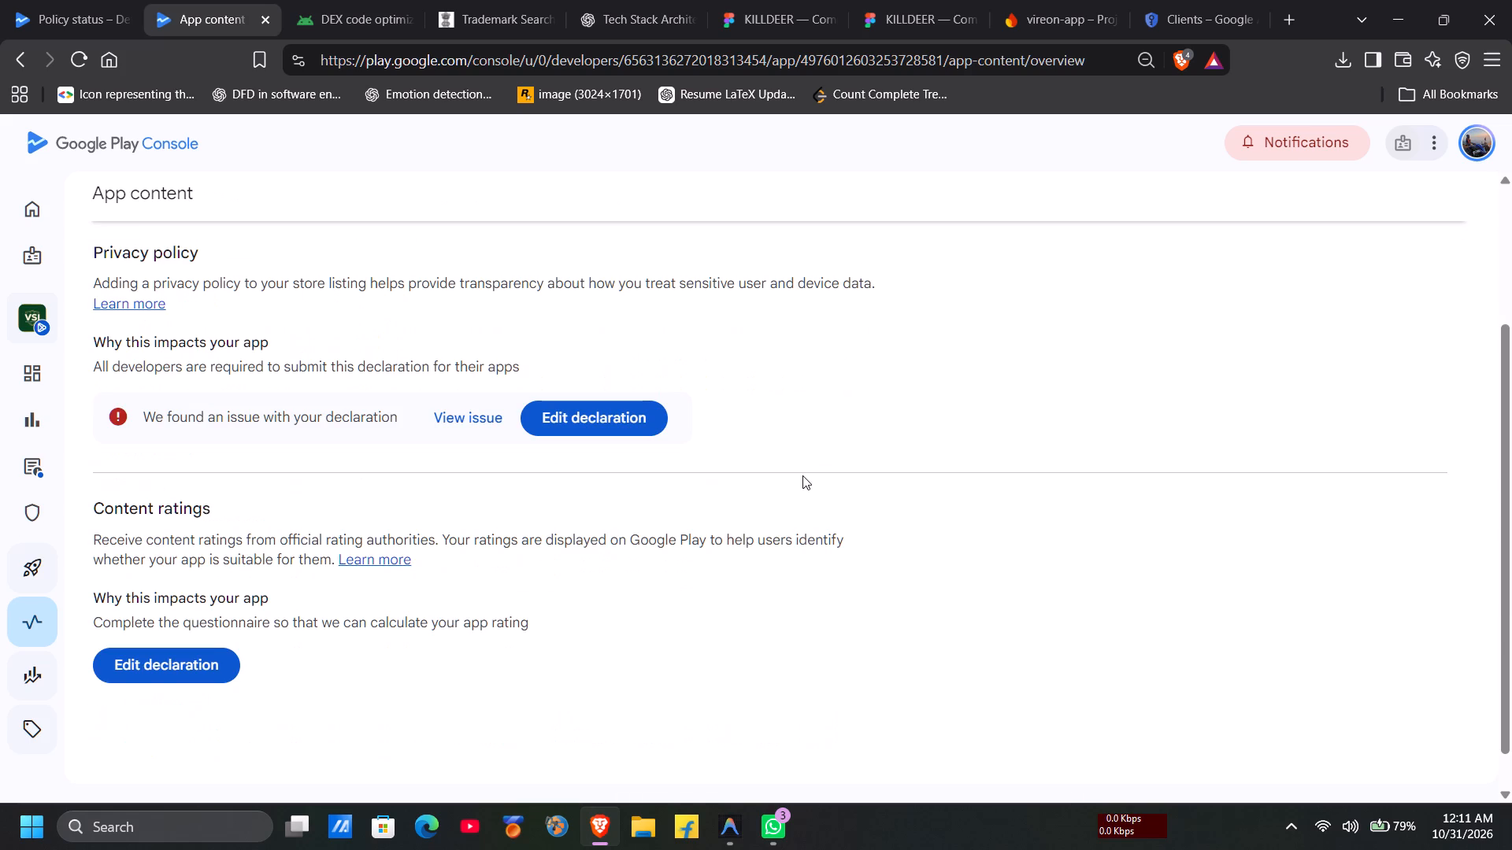
pyautogui.scroll(1, 802, 475)
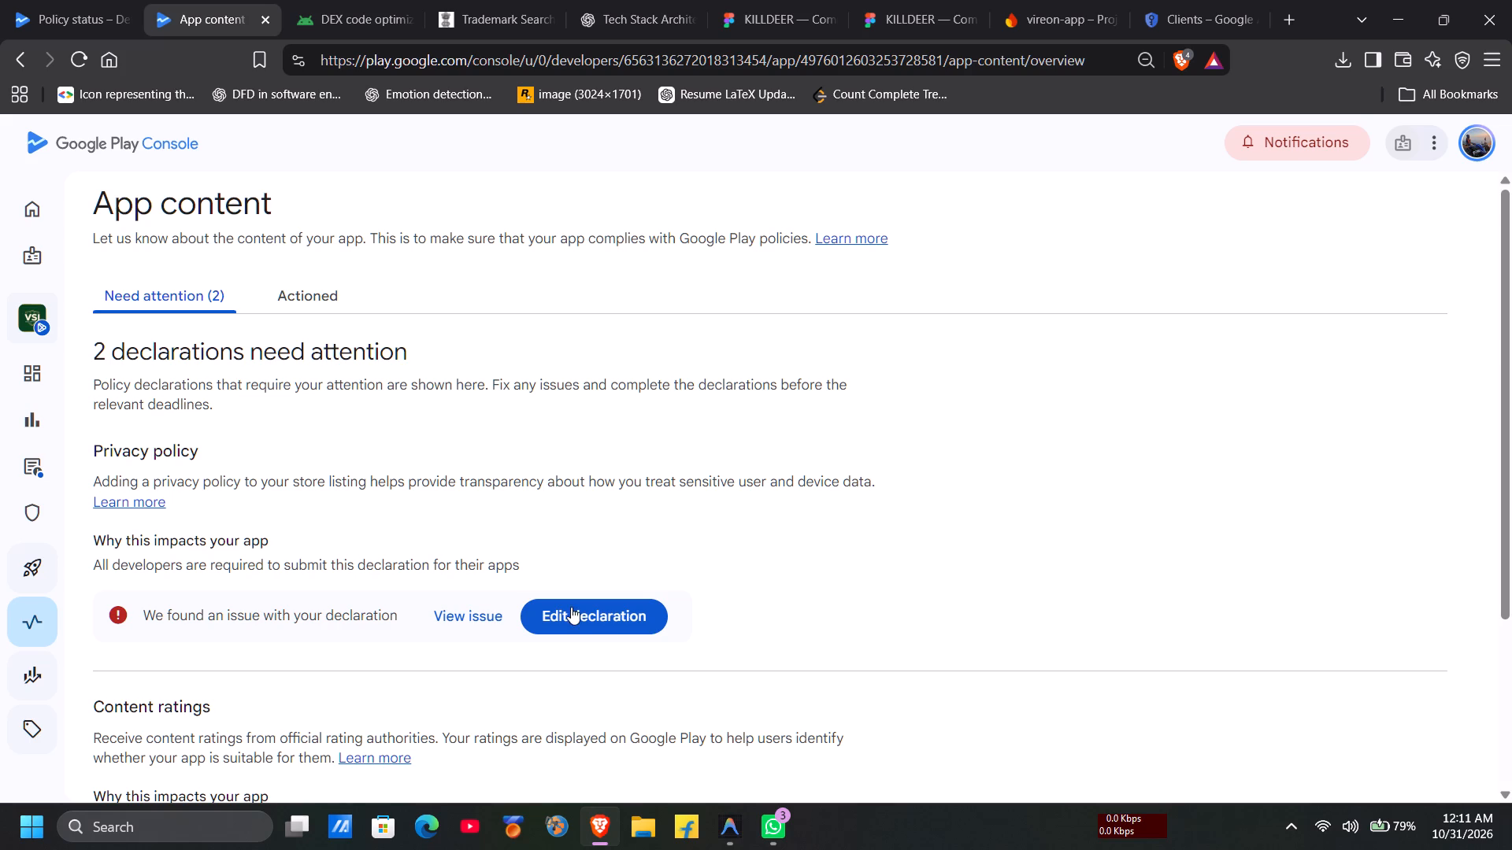
# Open the Privacy policy declaration for editing and review its requirements and the submitted URL.
pyautogui.click(610, 623)
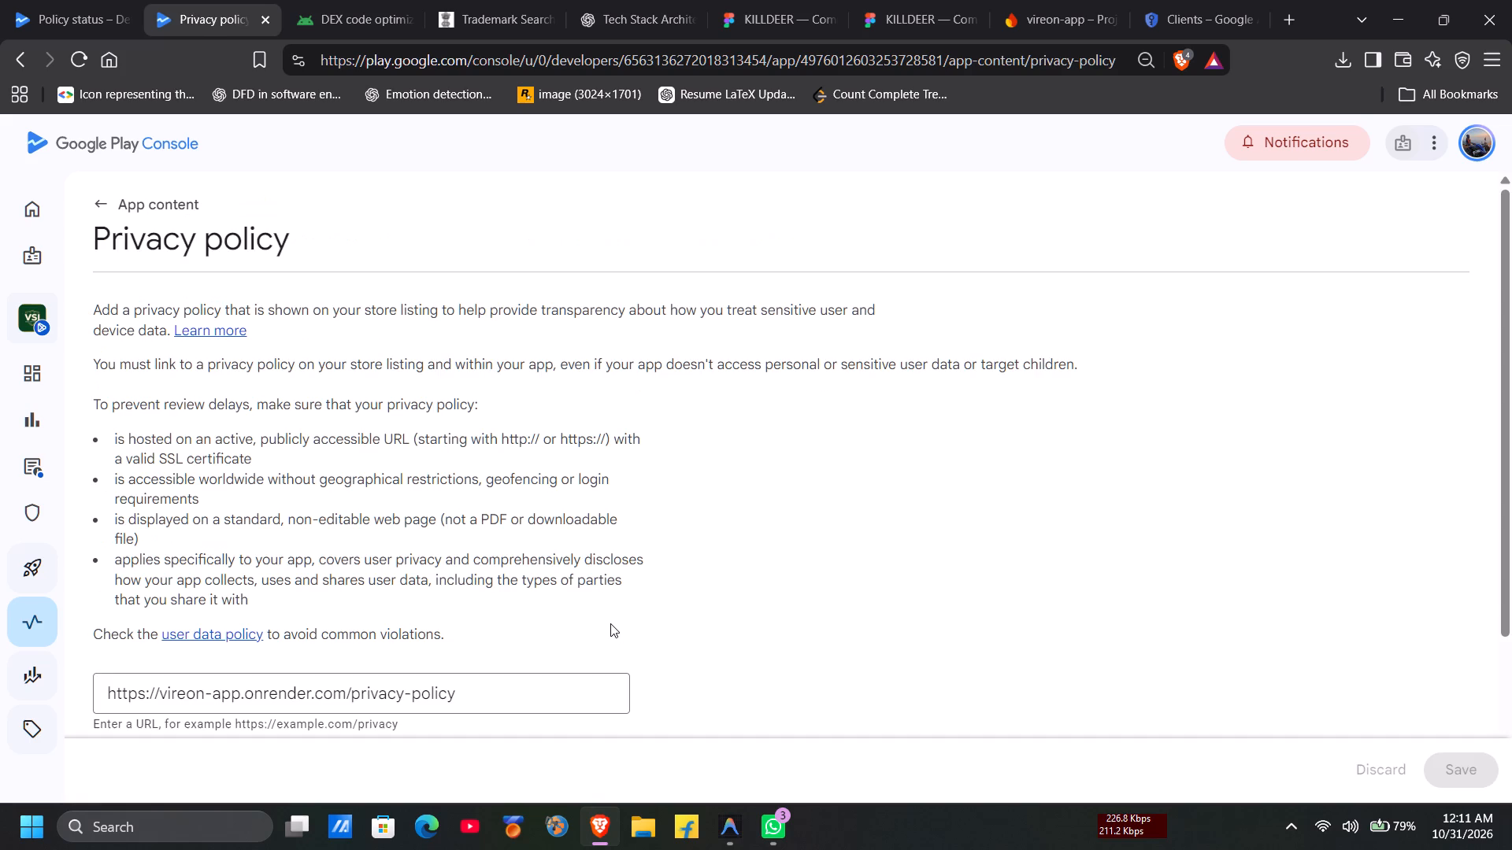
pyautogui.scroll(-2, 598, 618)
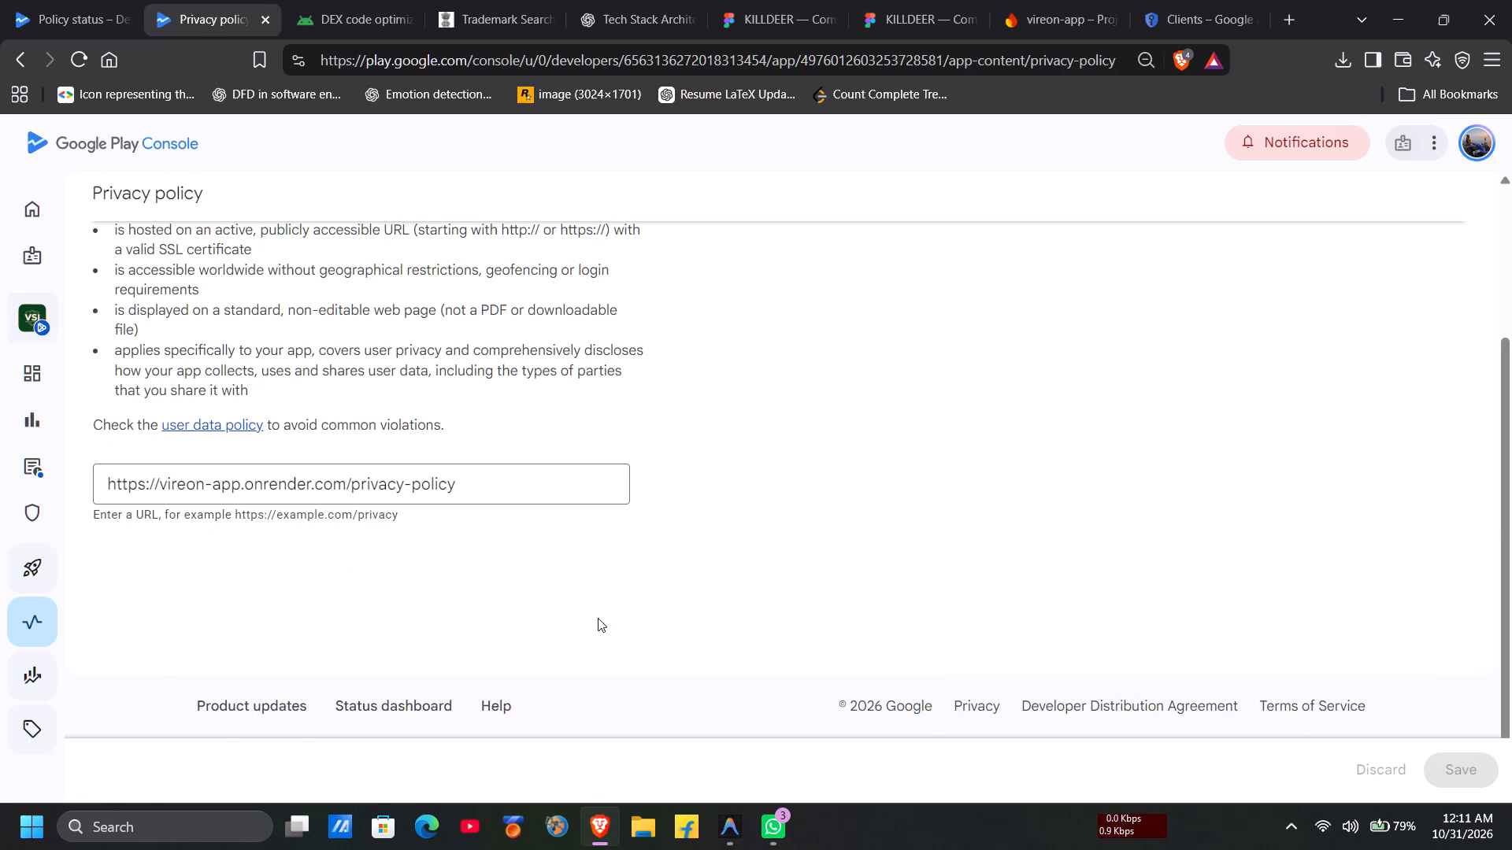
pyautogui.scroll(1, 598, 618)
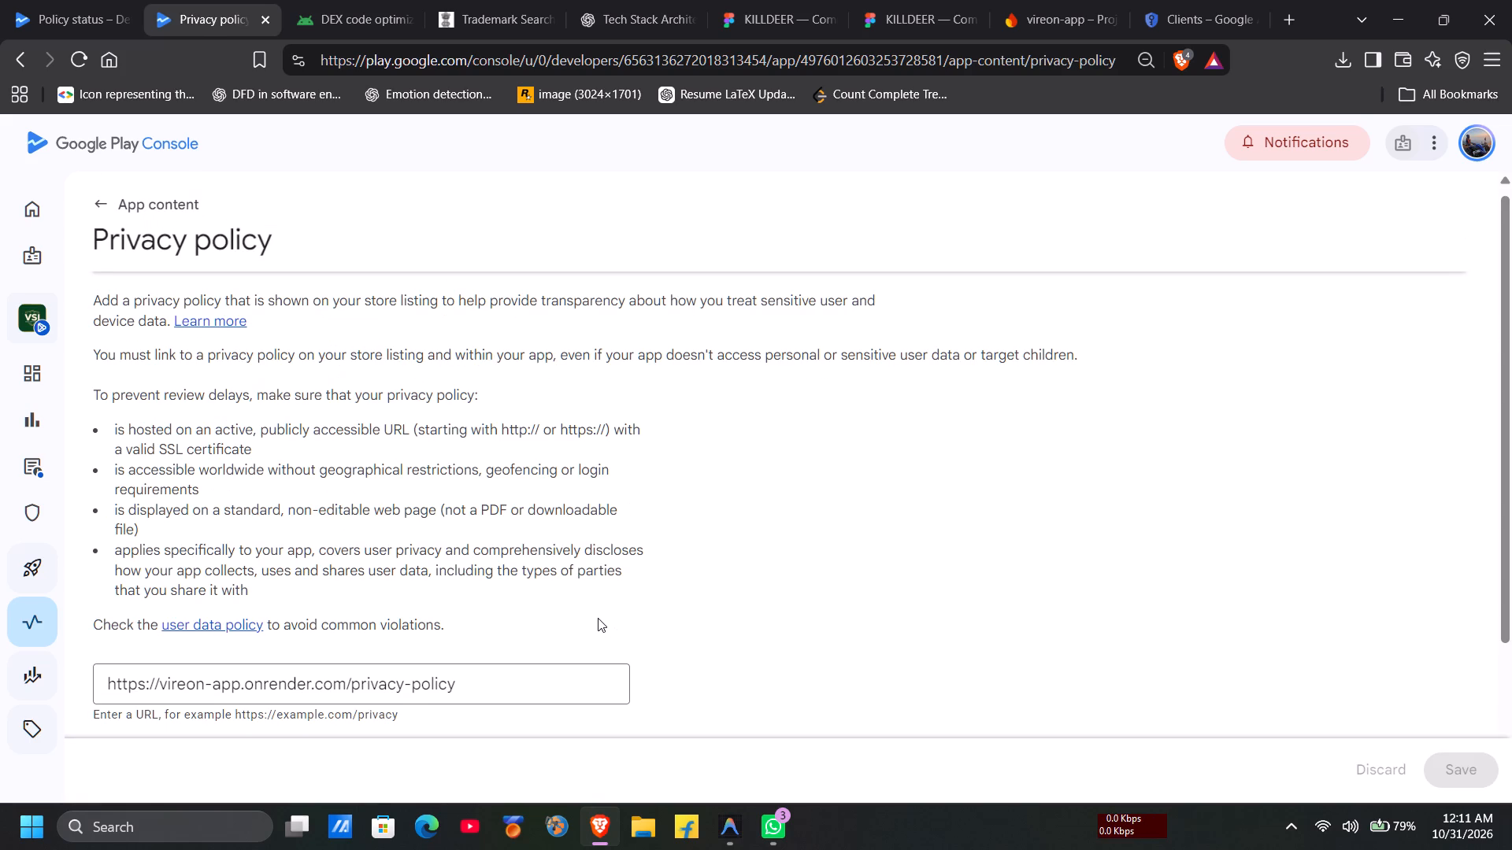
pyautogui.scroll(1, 598, 618)
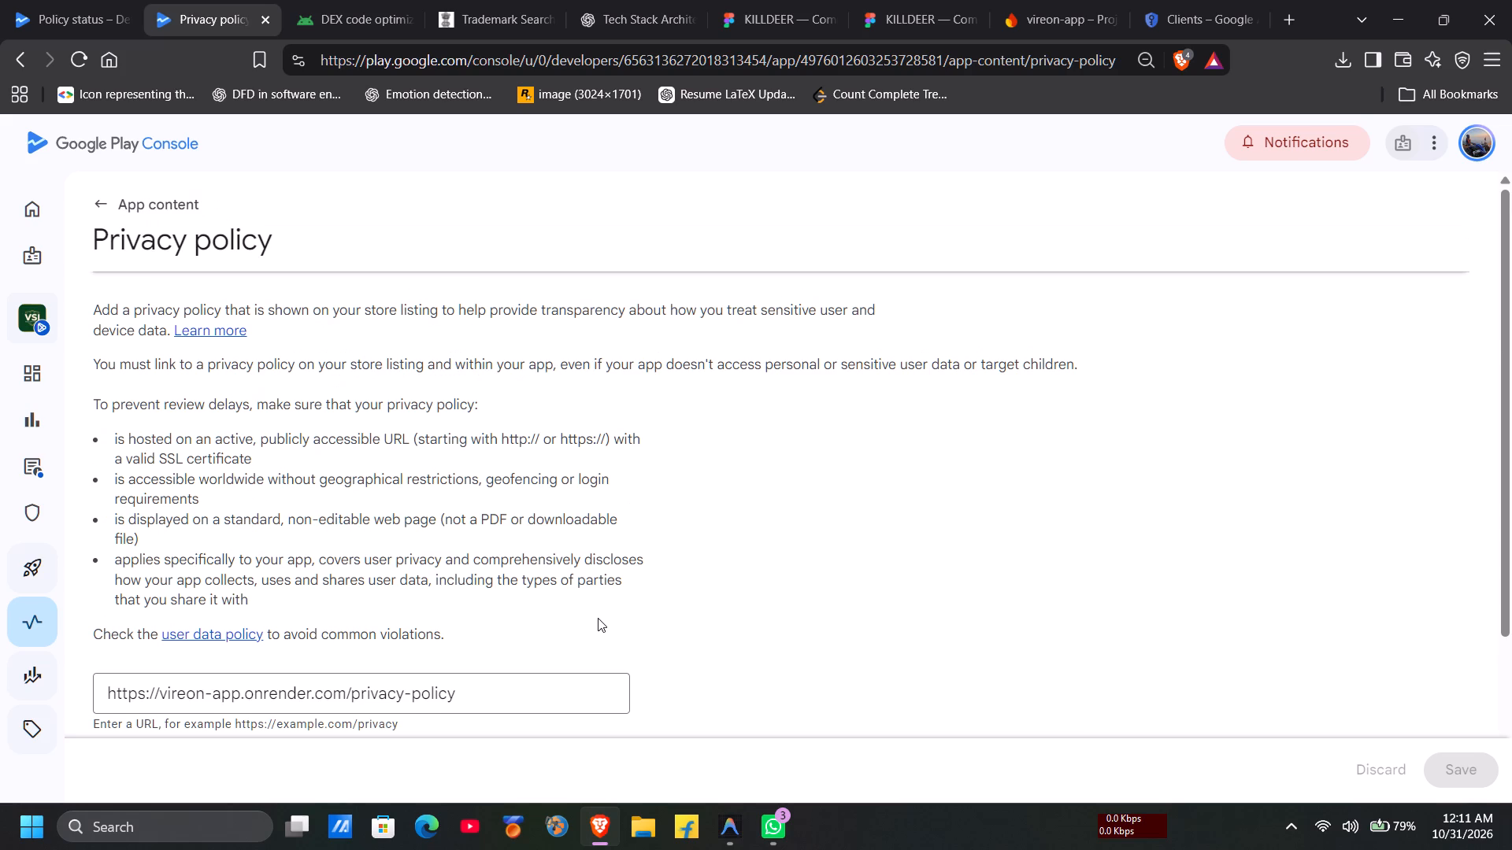
pyautogui.scroll(1, 598, 618)
pyautogui.click(476, 684)
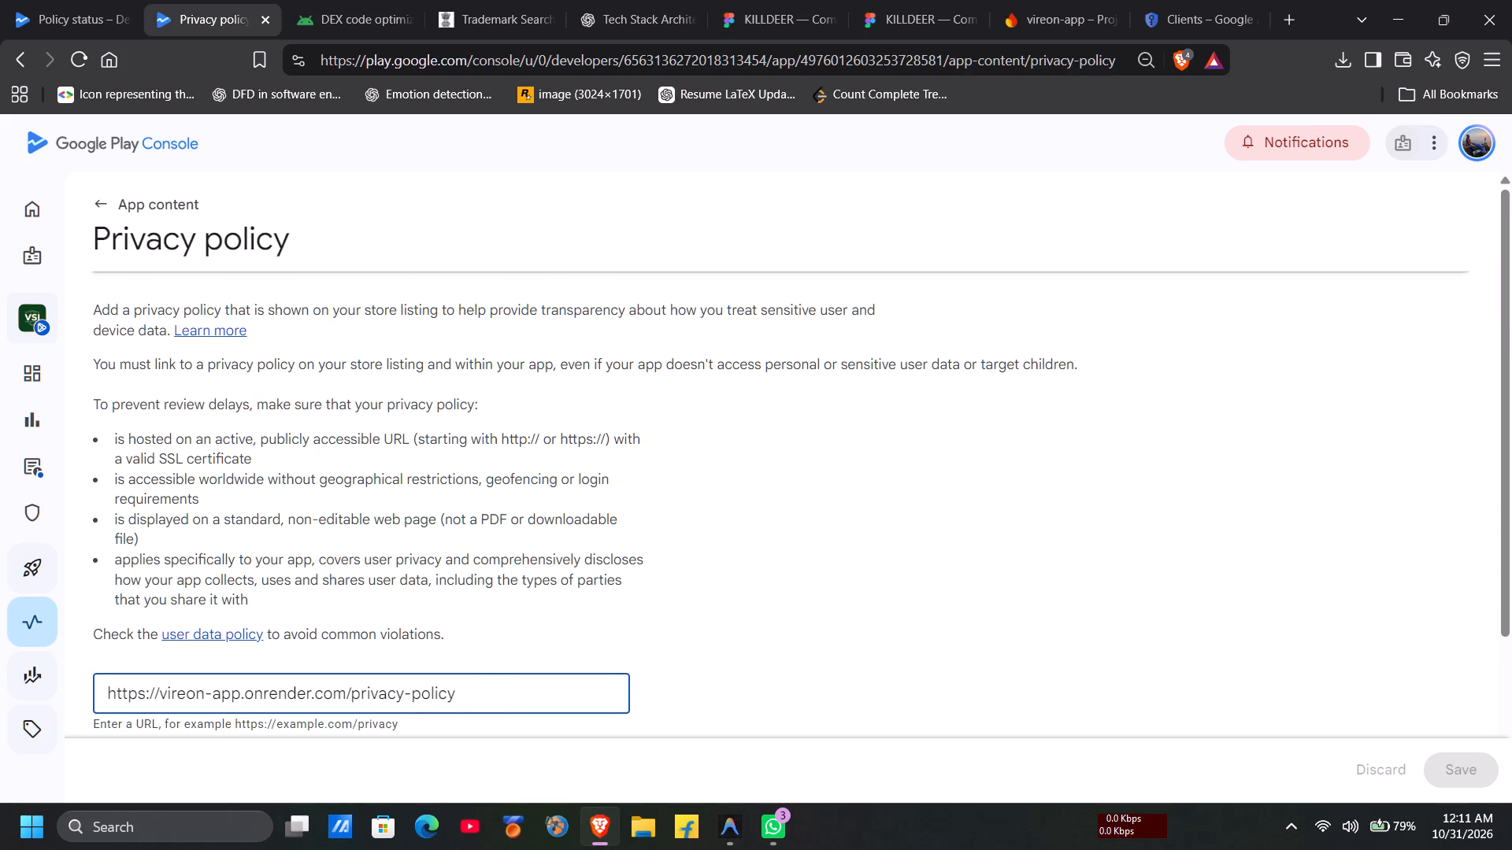
pyautogui.scroll(-2, 489, 667)
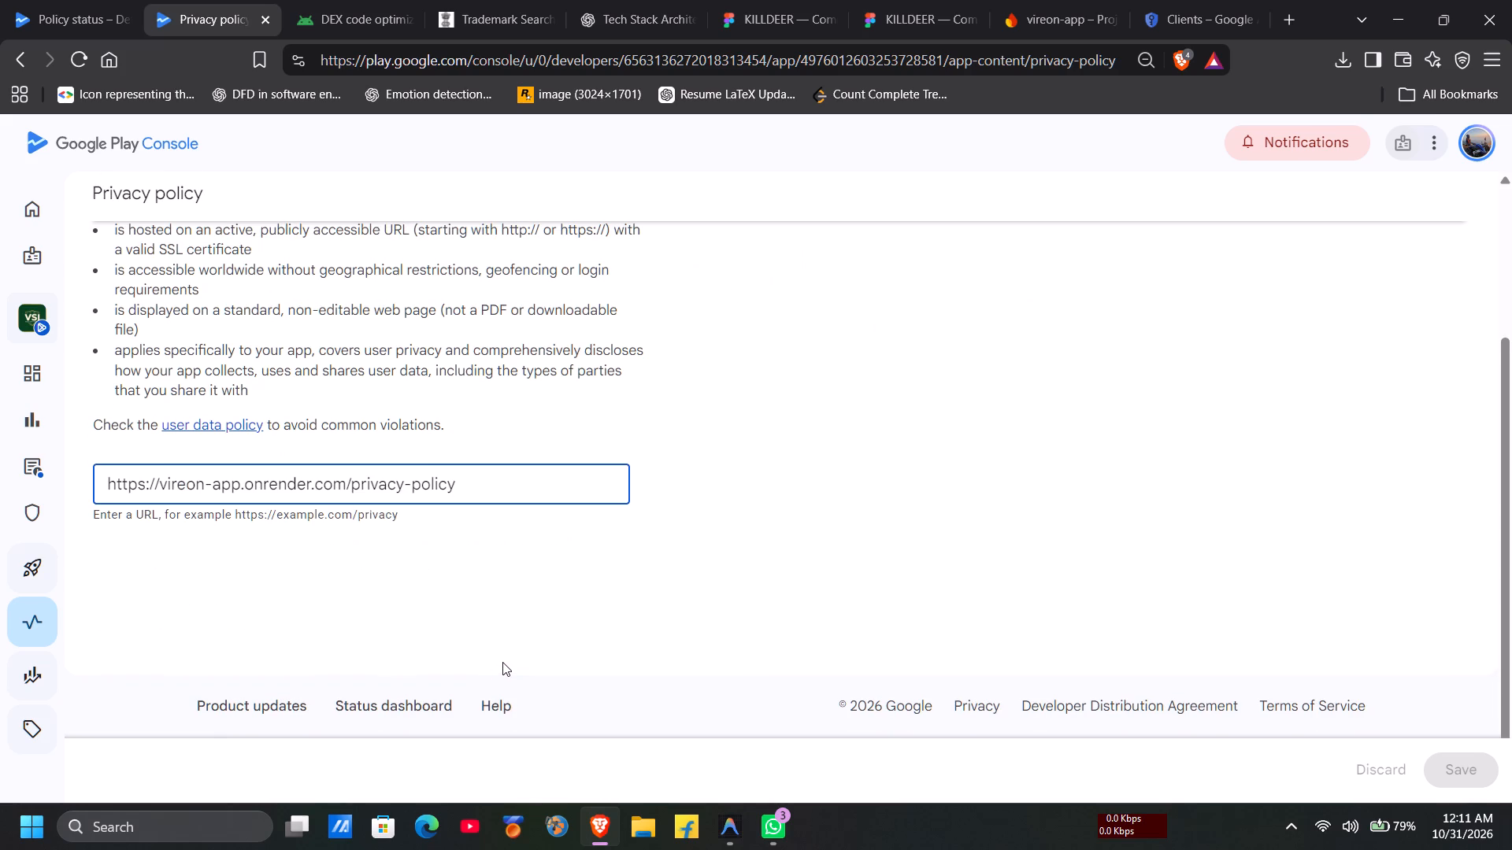
pyautogui.scroll(2, 502, 662)
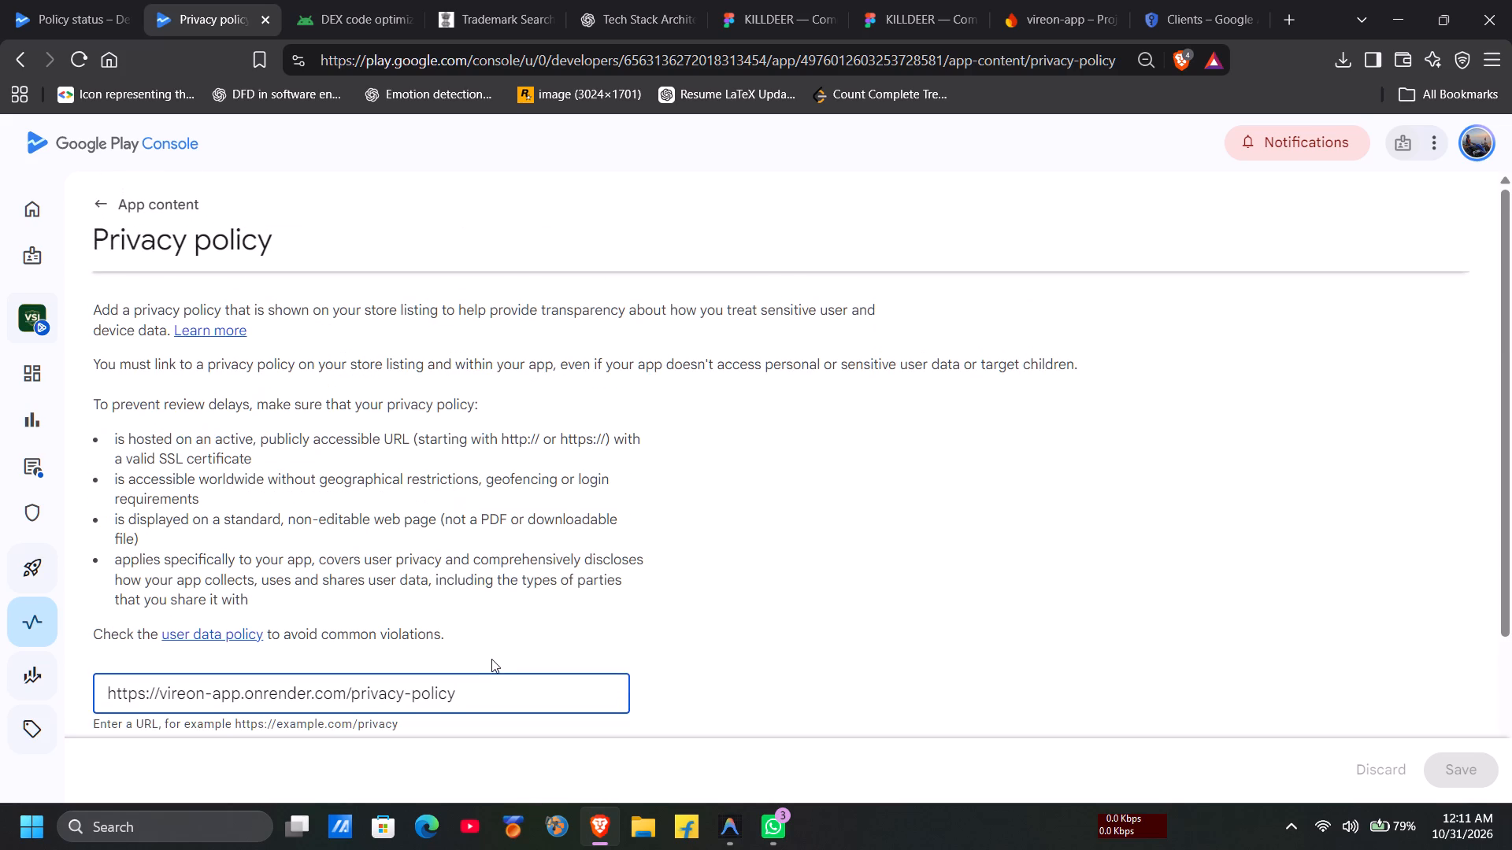
pyautogui.scroll(1, 490, 658)
# Copy the privacy policy URL from the declaration and open it in a new browser tab.
pyautogui.moveTo(457, 690); pyautogui.dragTo(94, 691)
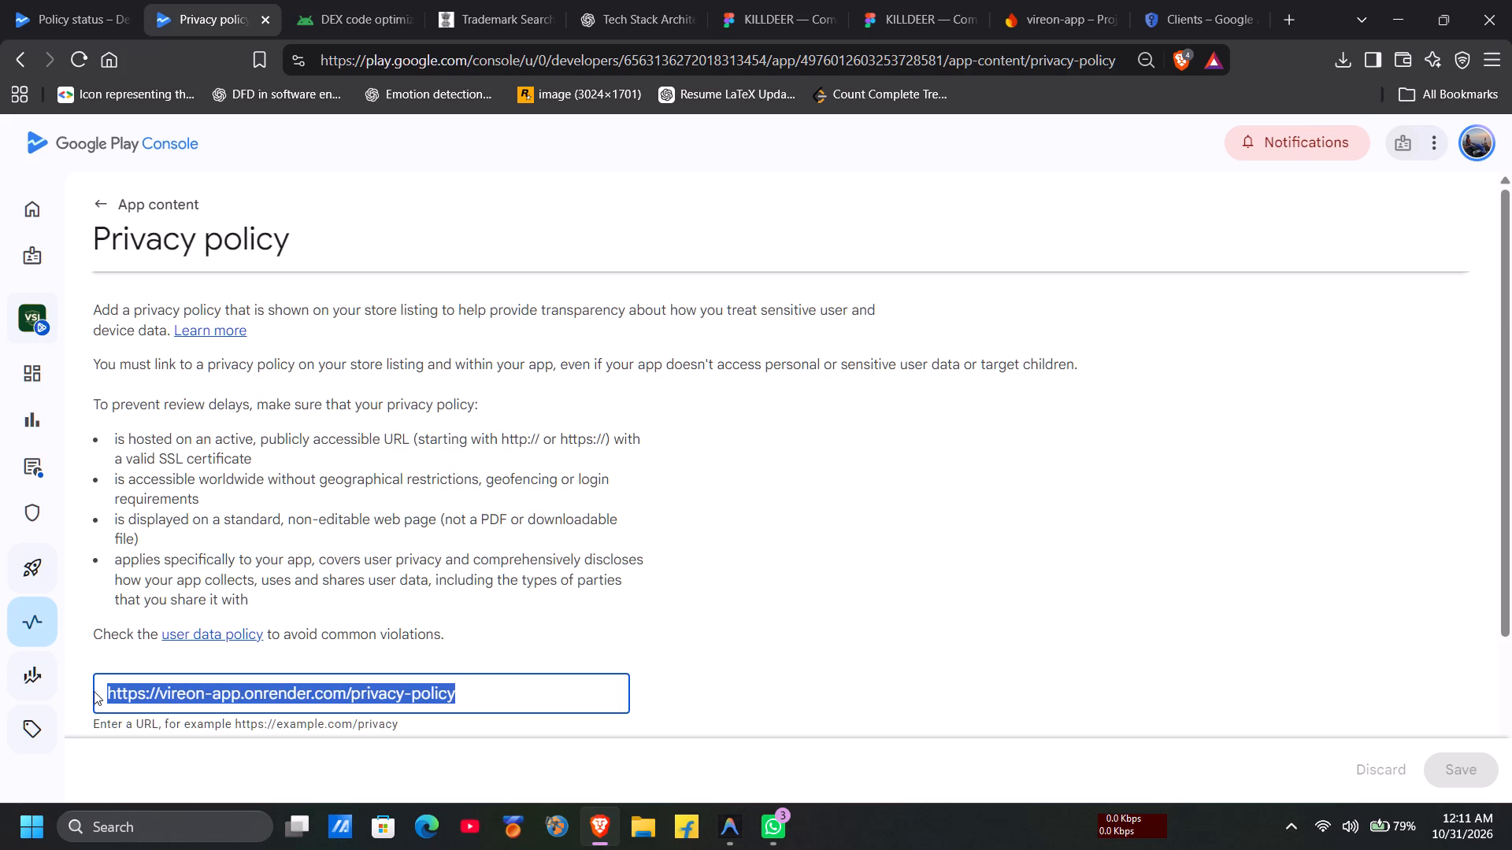
pyautogui.moveTo(94, 691); pyautogui.dragTo(82, 691)
pyautogui.hotkey('ctrl', 'c')
pyautogui.click(1280, 20)
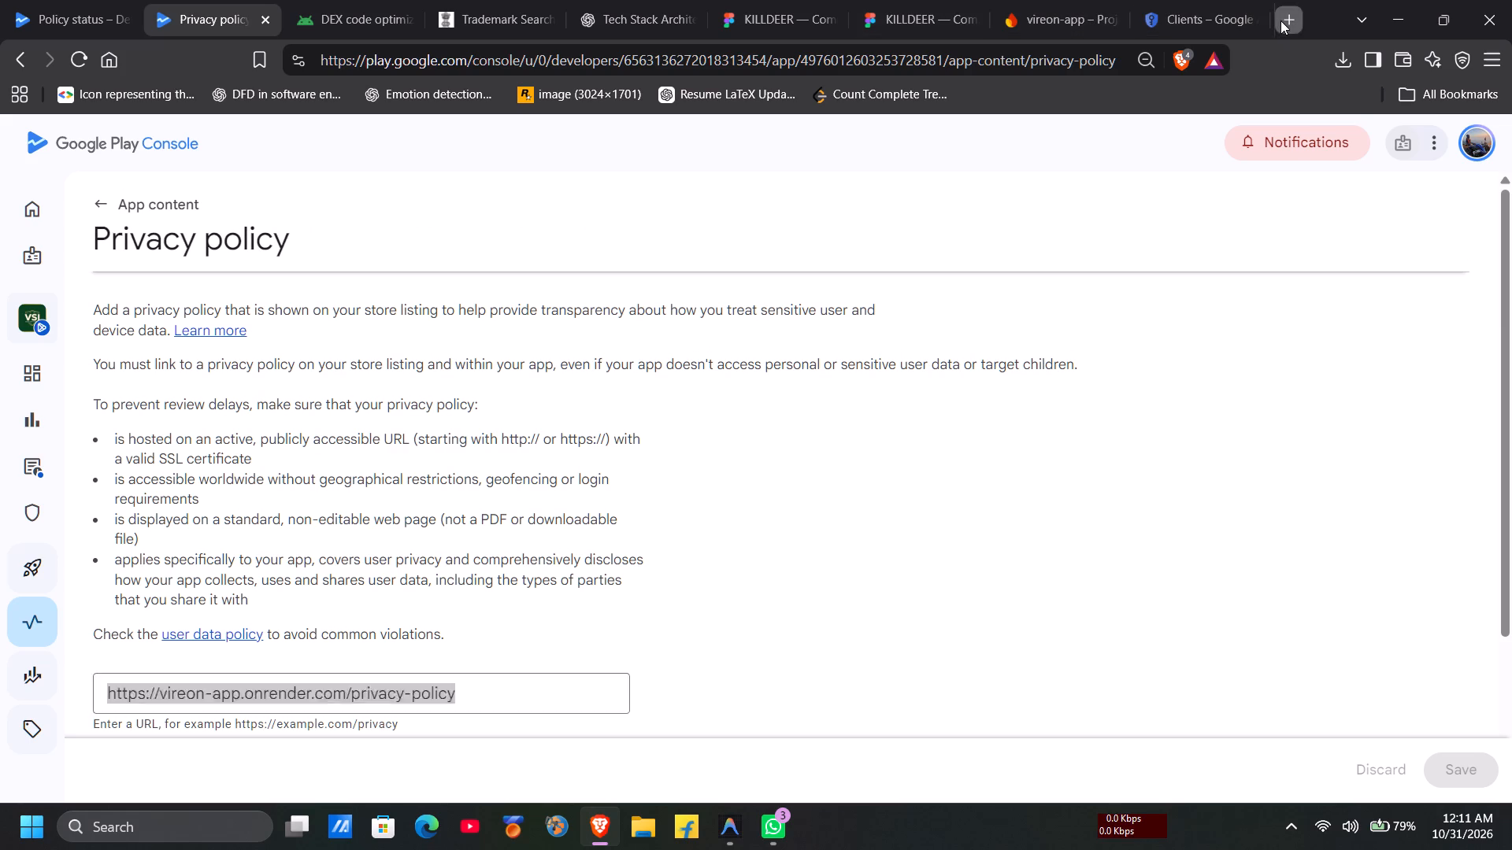
pyautogui.hotkey('ctrl', 'v')
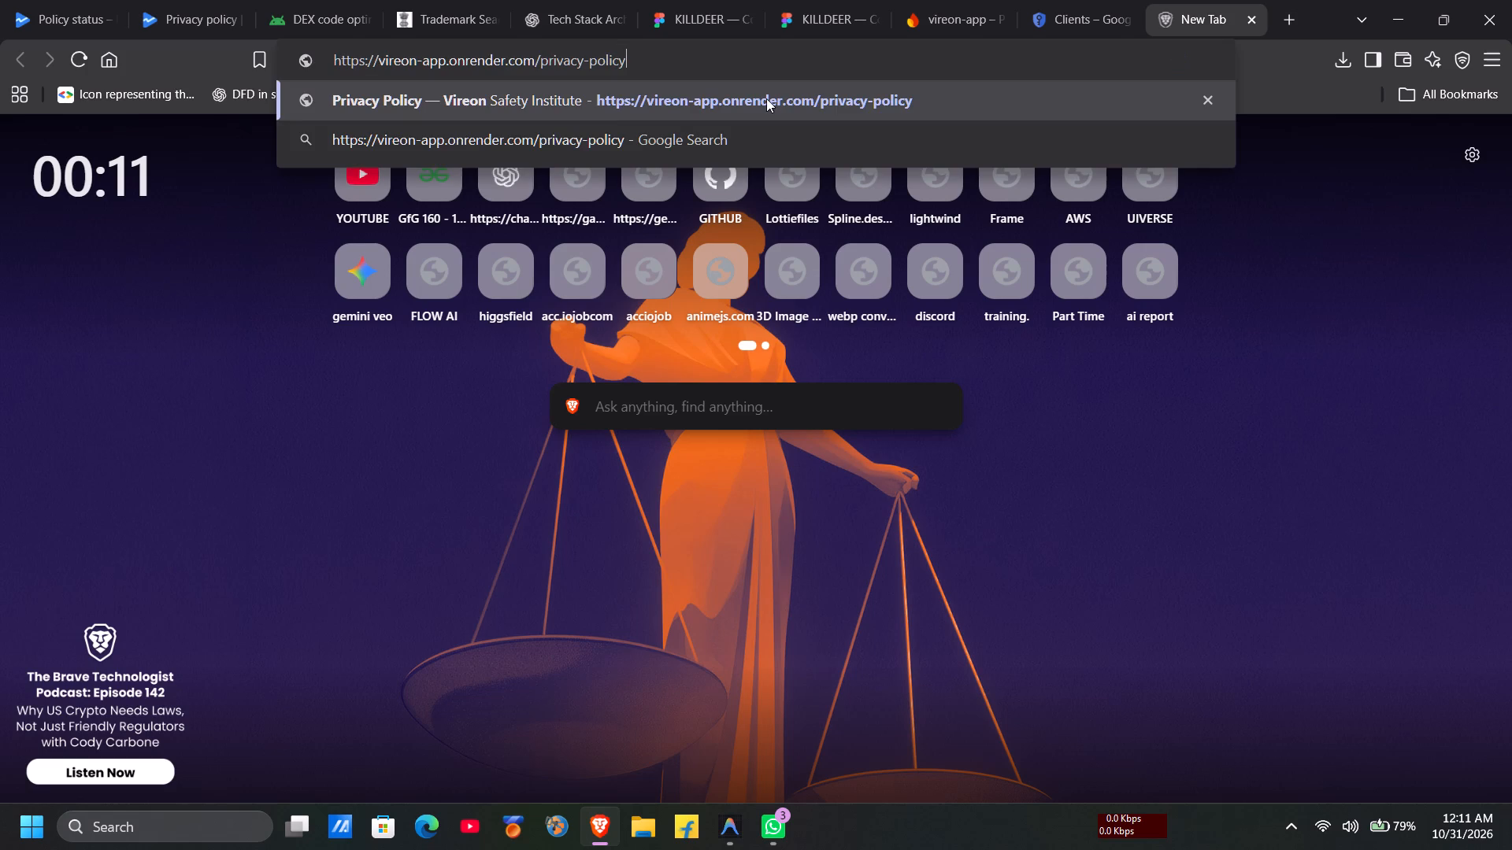
pyautogui.press('Return')
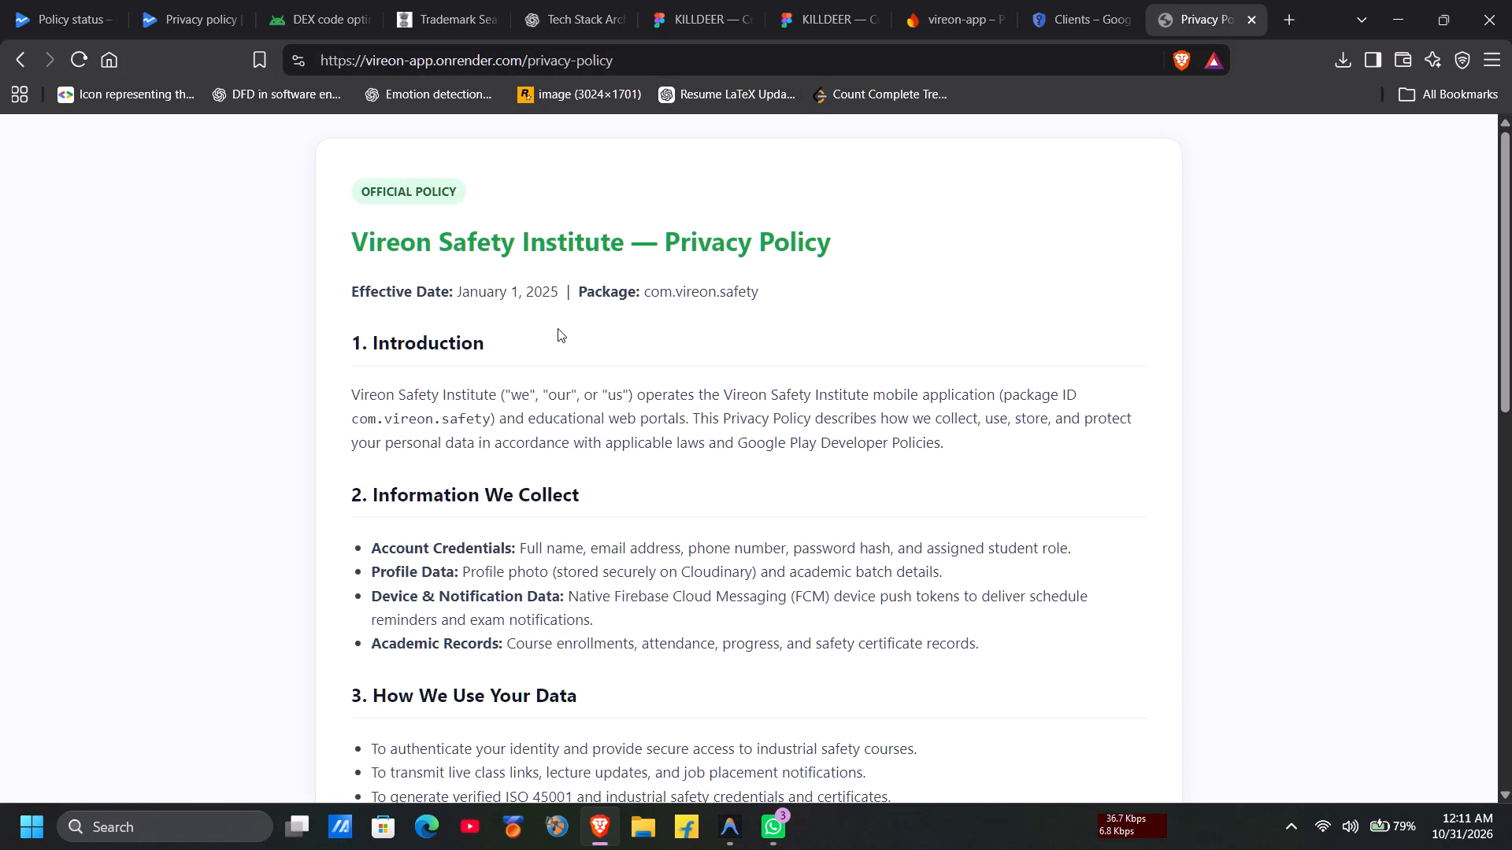
# Read the Vireon Safety Institute privacy policy page from the introduction through contact information, and close its browser tab.
pyautogui.scroll(-1, 565, 324)
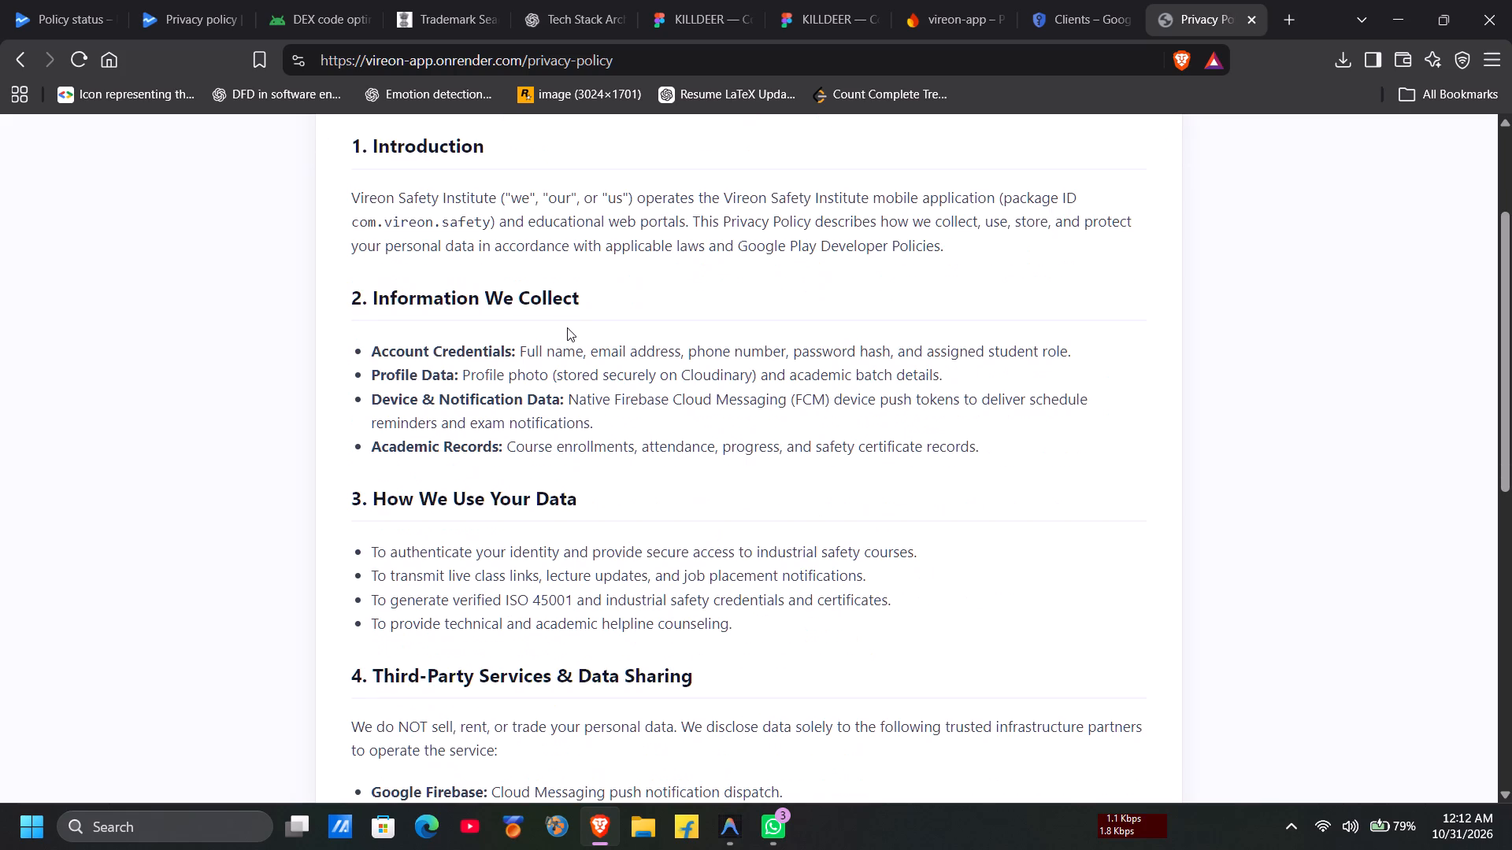
pyautogui.scroll(-2, 568, 327)
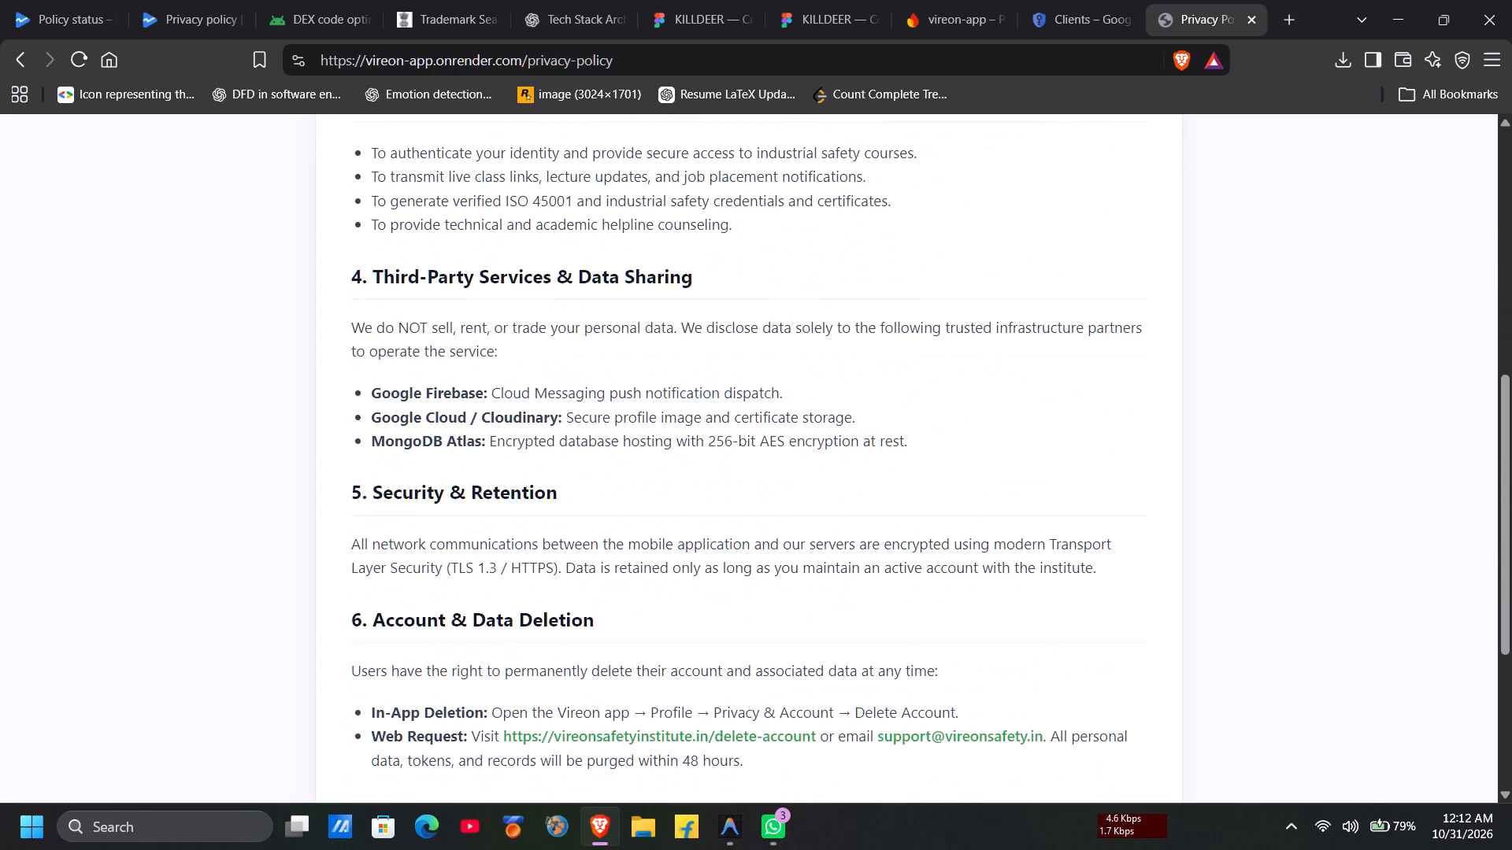
pyautogui.scroll(-3, 573, 329)
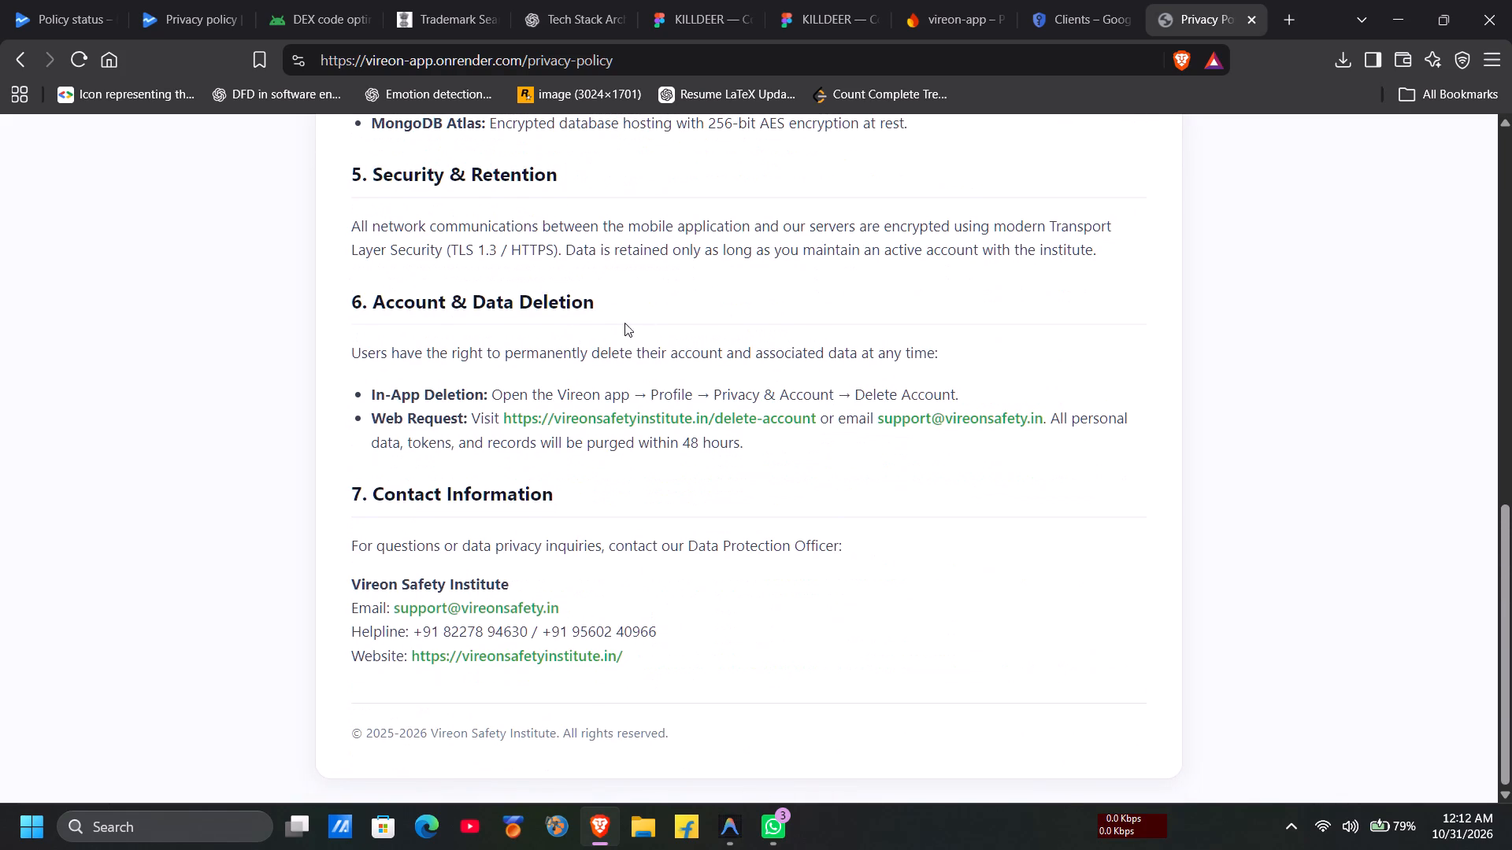
pyautogui.scroll(-4, 617, 328)
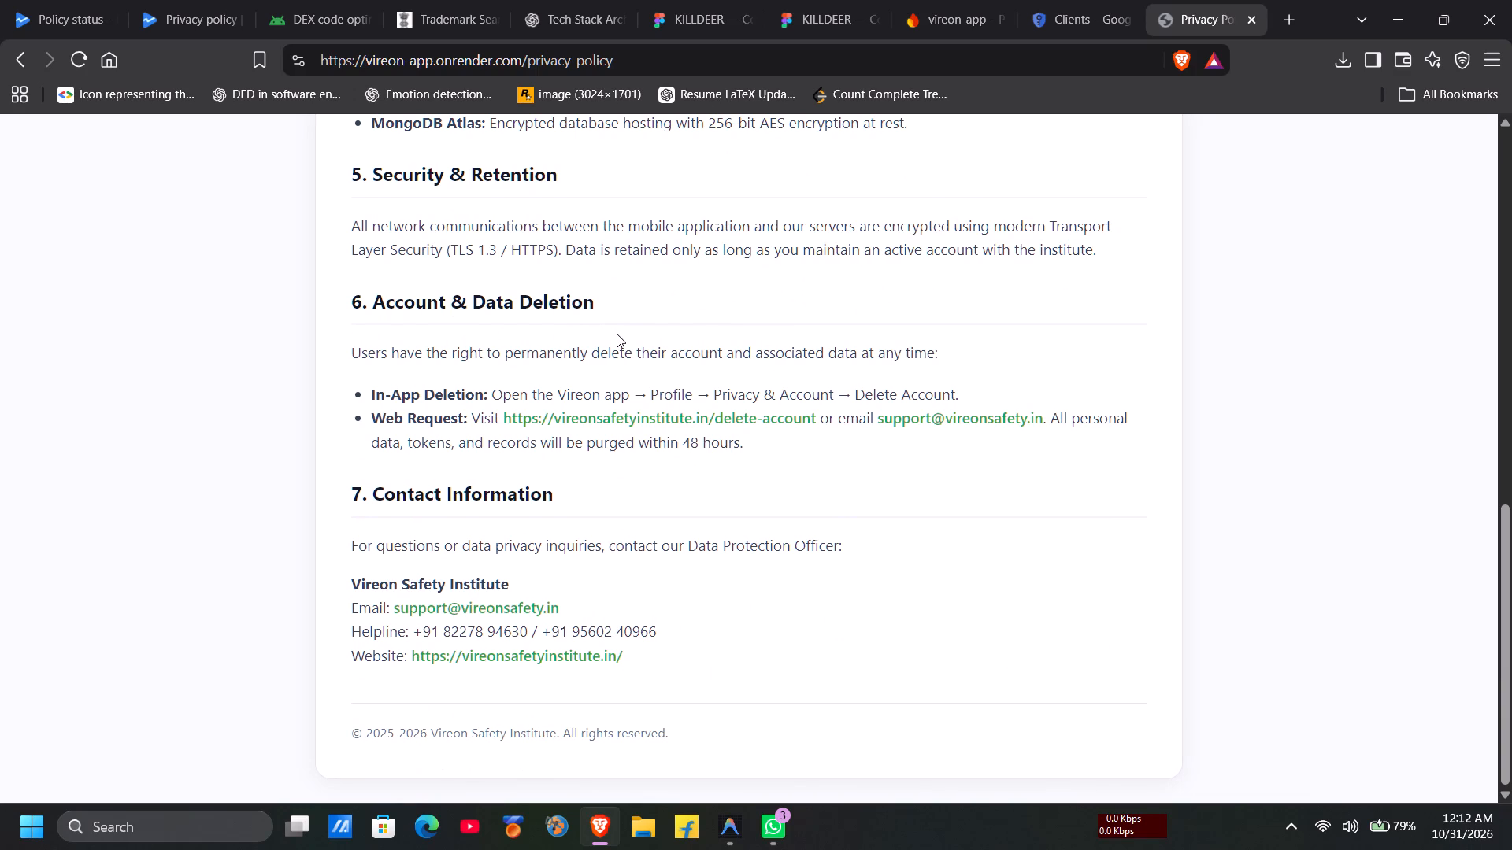
pyautogui.scroll(8, 617, 334)
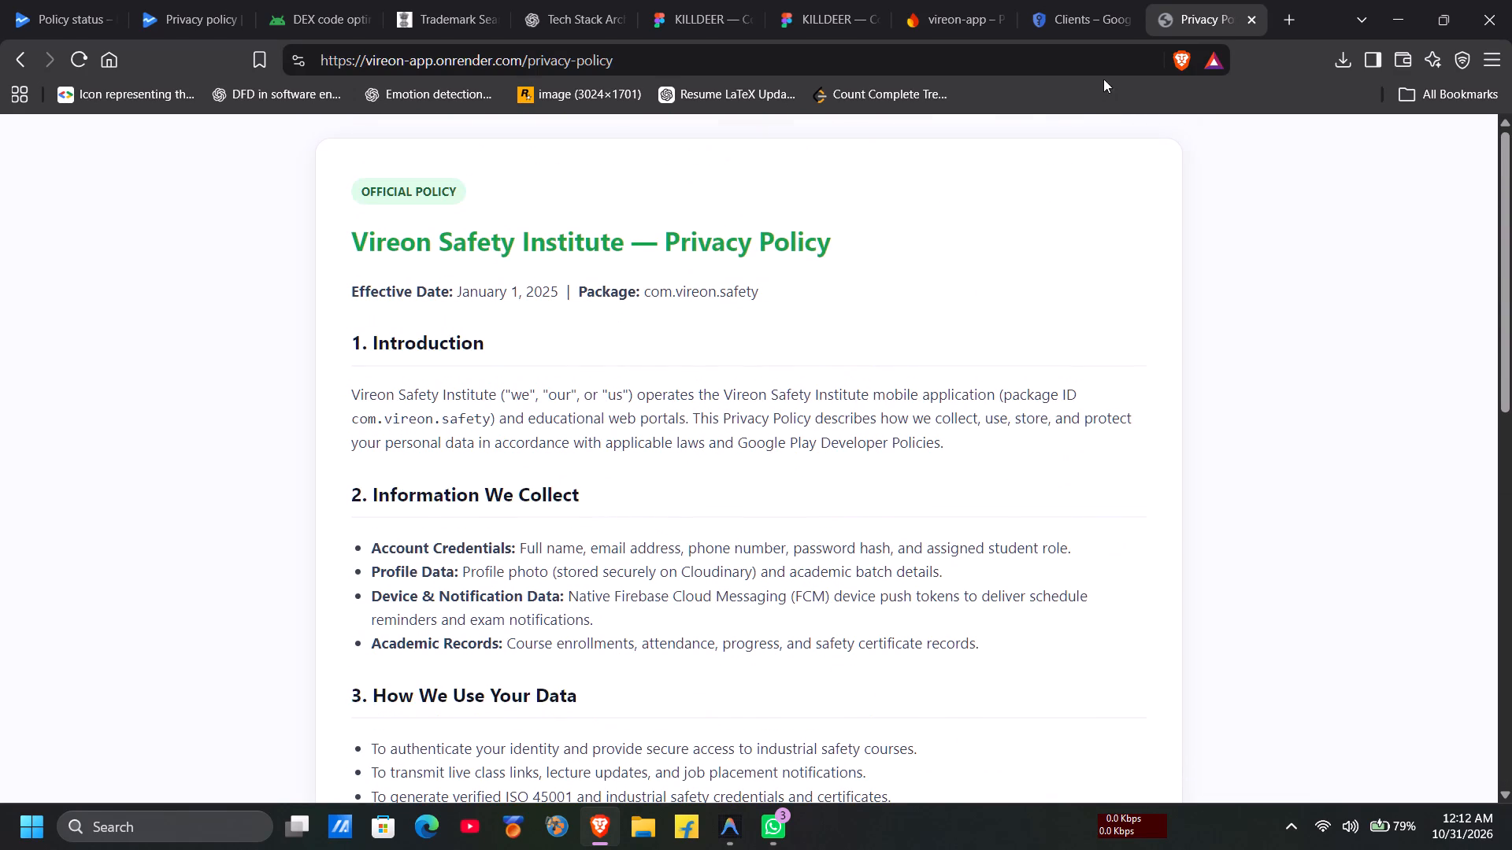
pyautogui.click(1241, 25)
pyautogui.click(1247, 22)
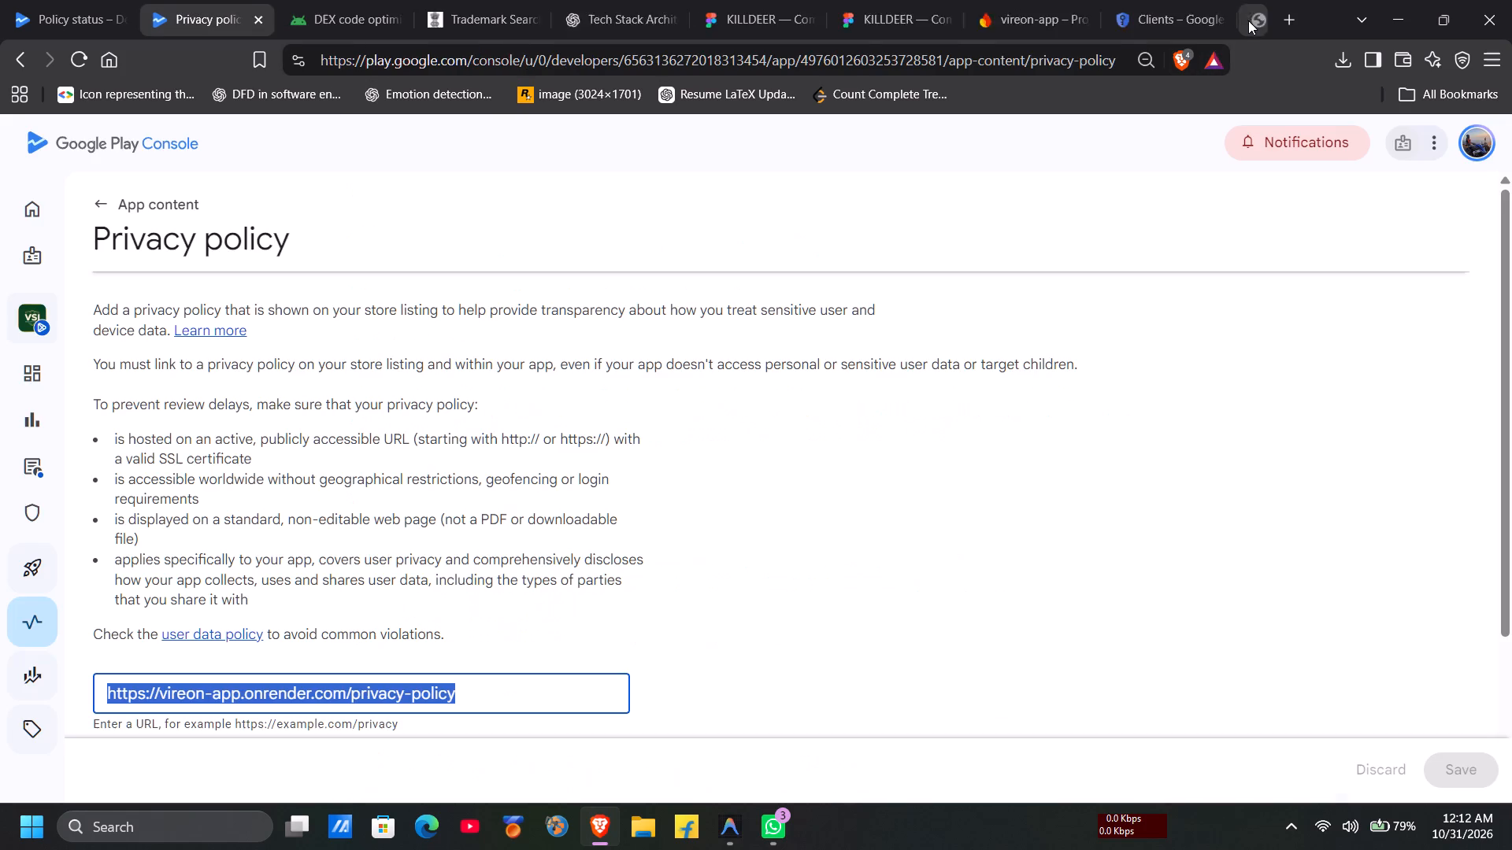
# Return from the Privacy policy declaration to App content, open the Content ratings declaration and review its current ratings and previous questionnaires.
pyautogui.scroll(-3, 1083, 162)
pyautogui.scroll(2, 817, 297)
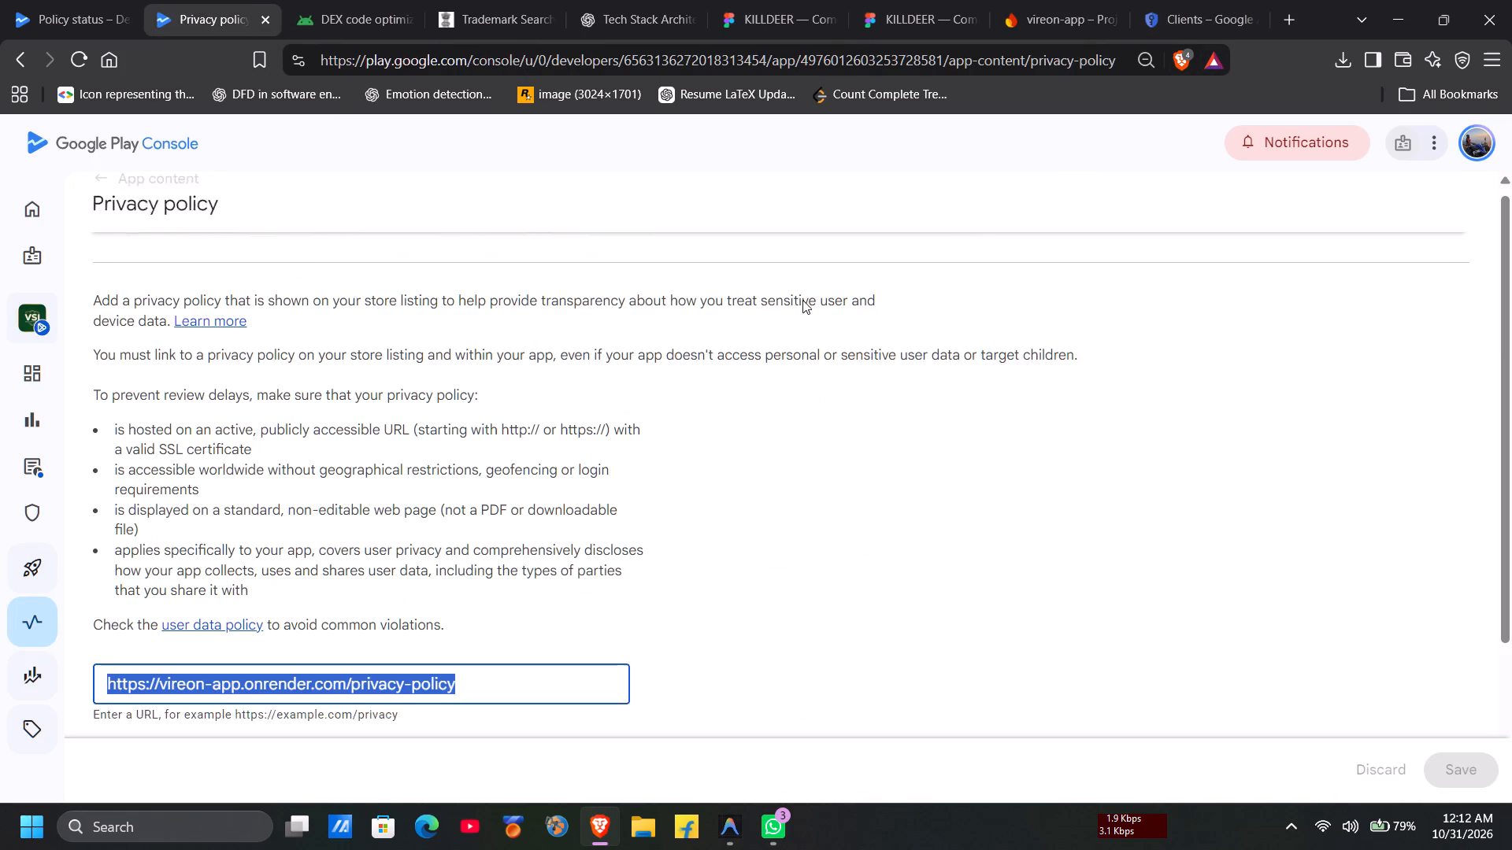
pyautogui.scroll(1, 802, 300)
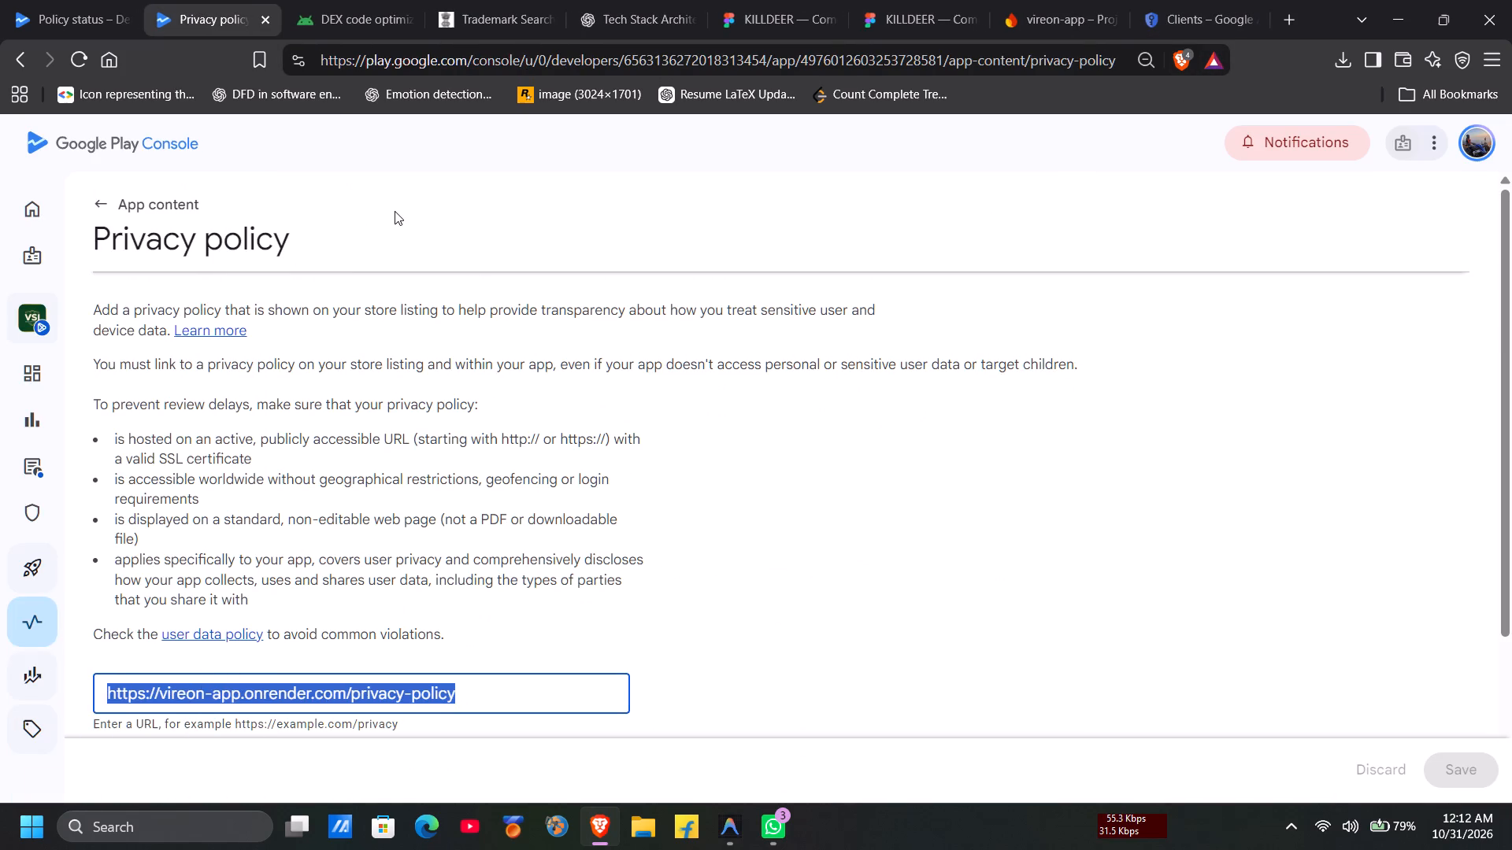
pyautogui.click(112, 206)
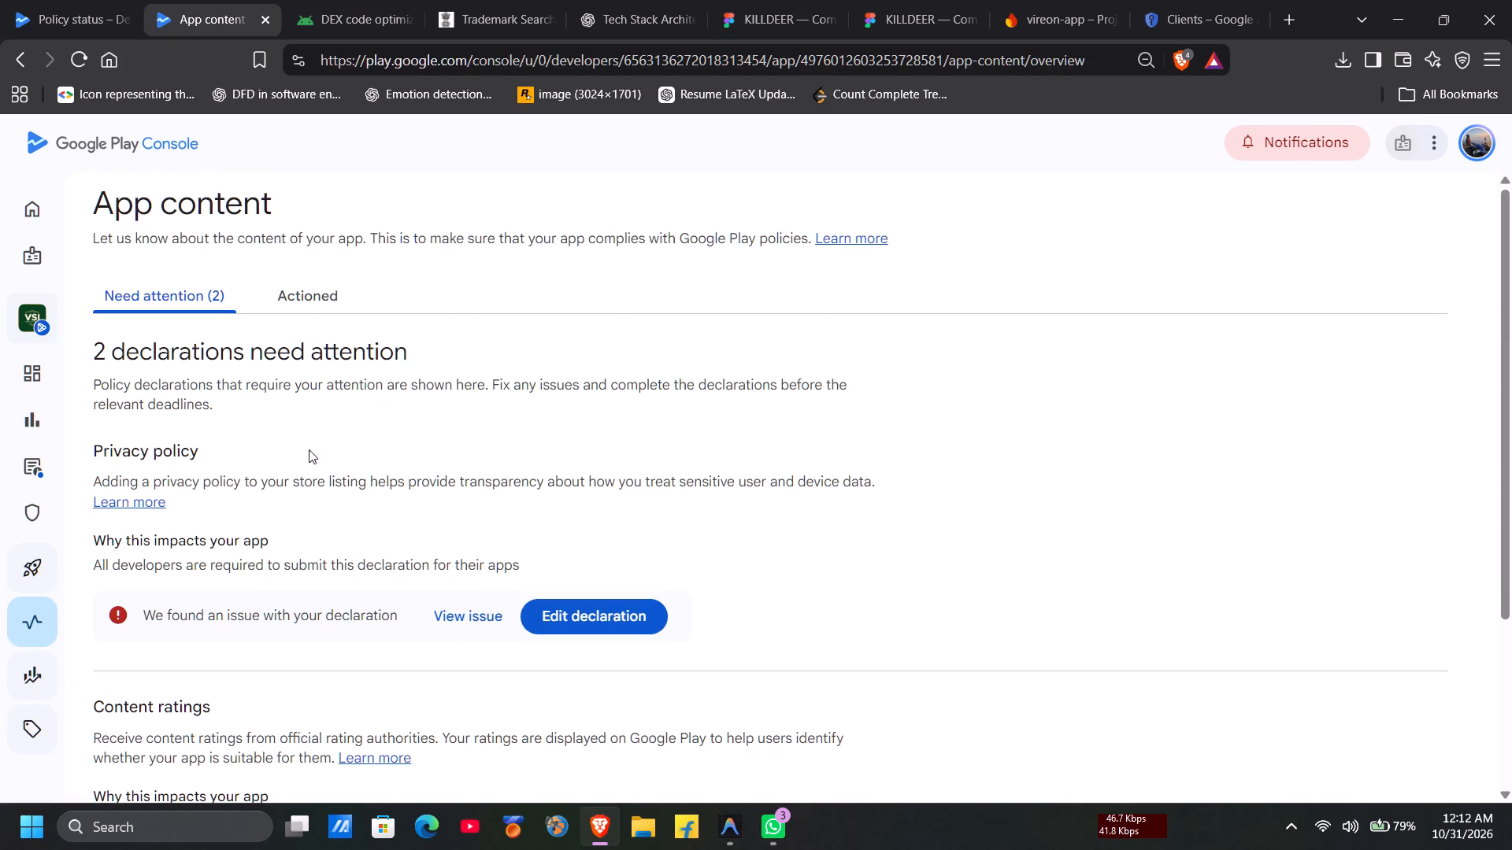
pyautogui.scroll(-1, 313, 451)
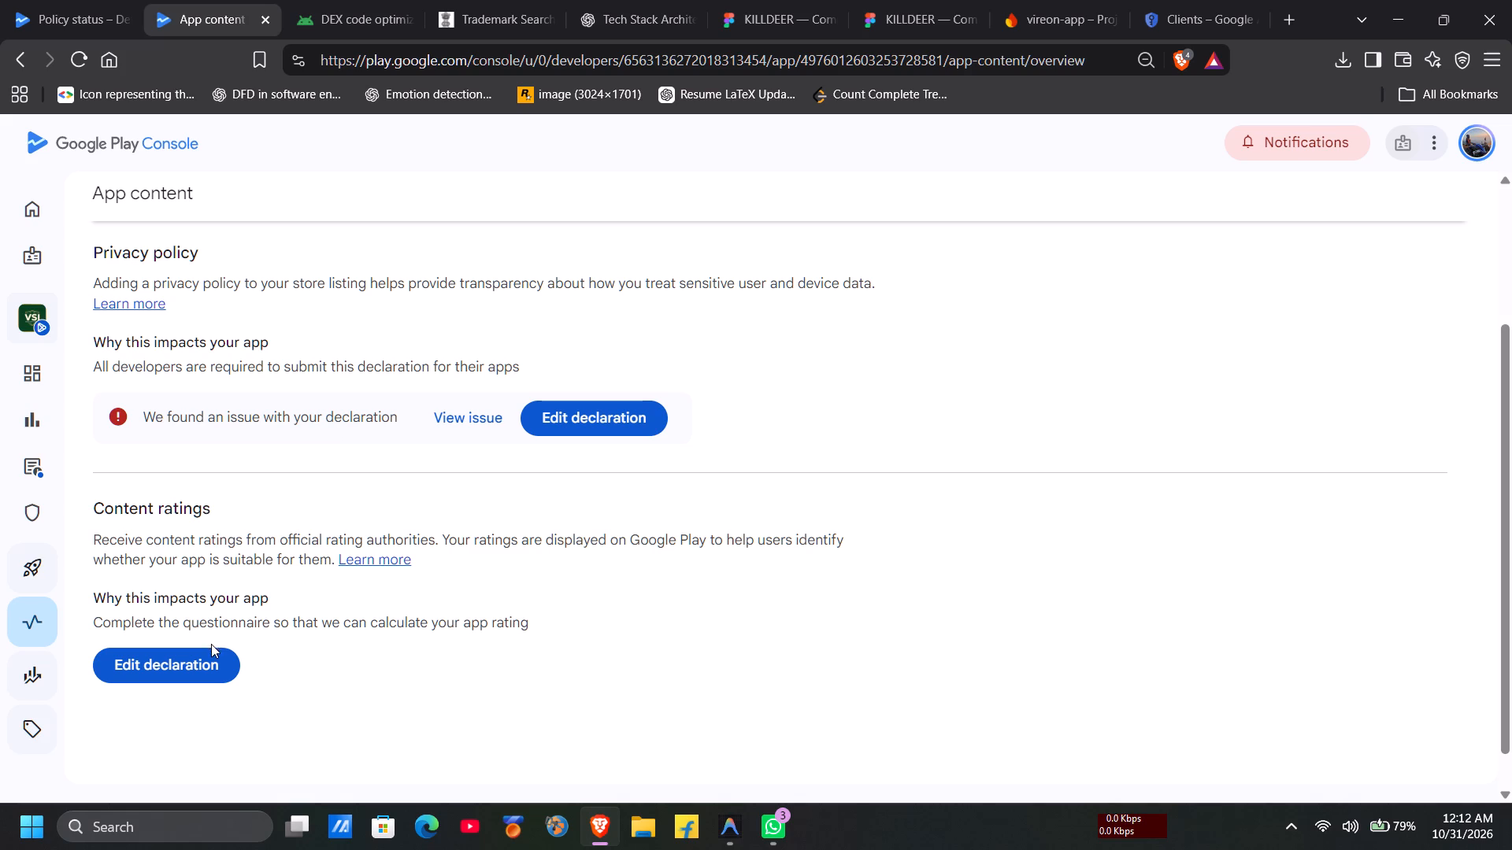
pyautogui.click(200, 670)
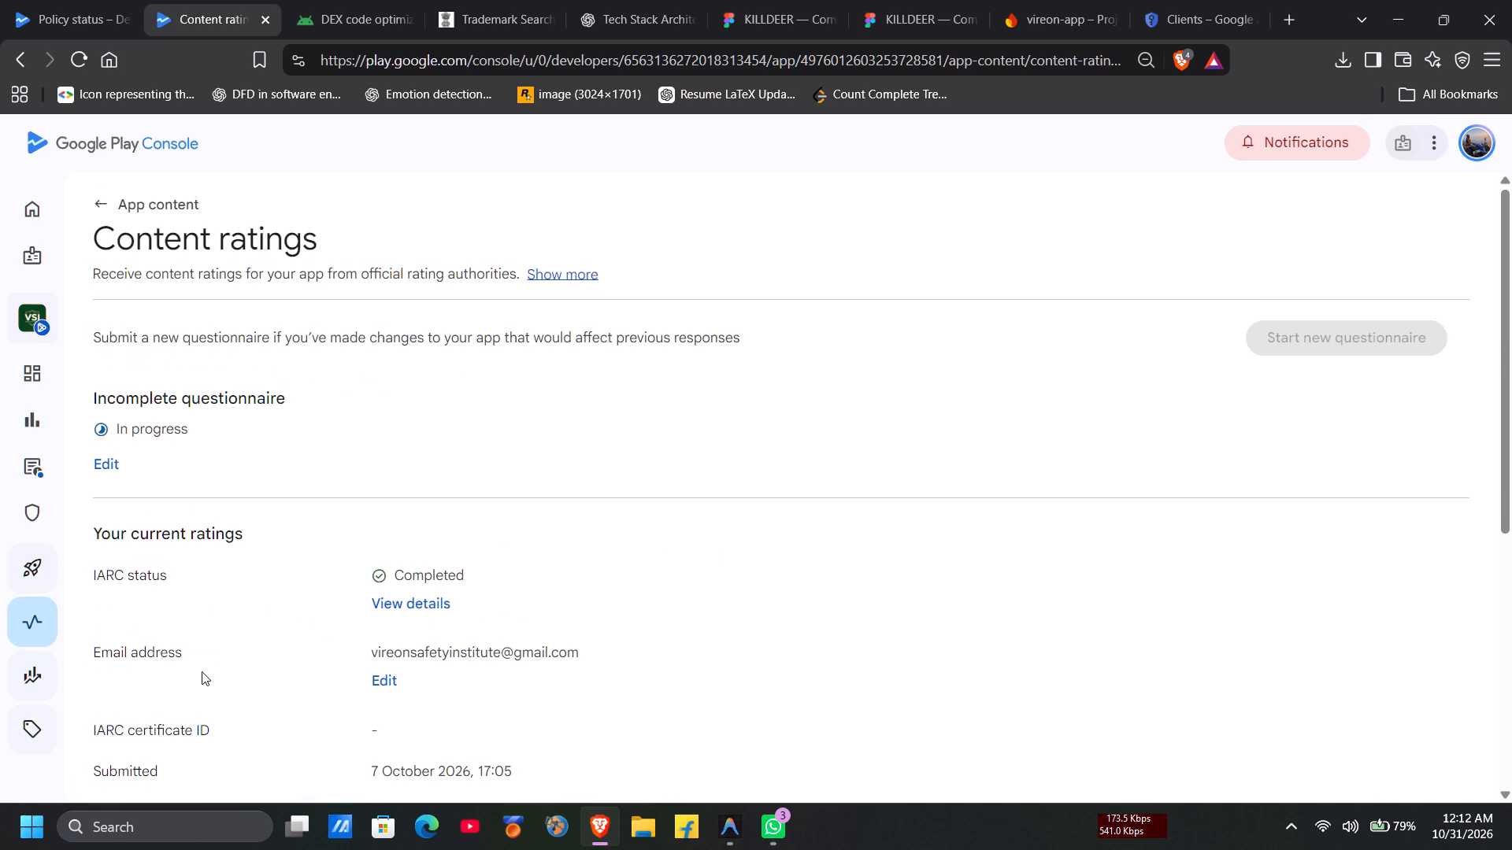
pyautogui.scroll(-2, 291, 604)
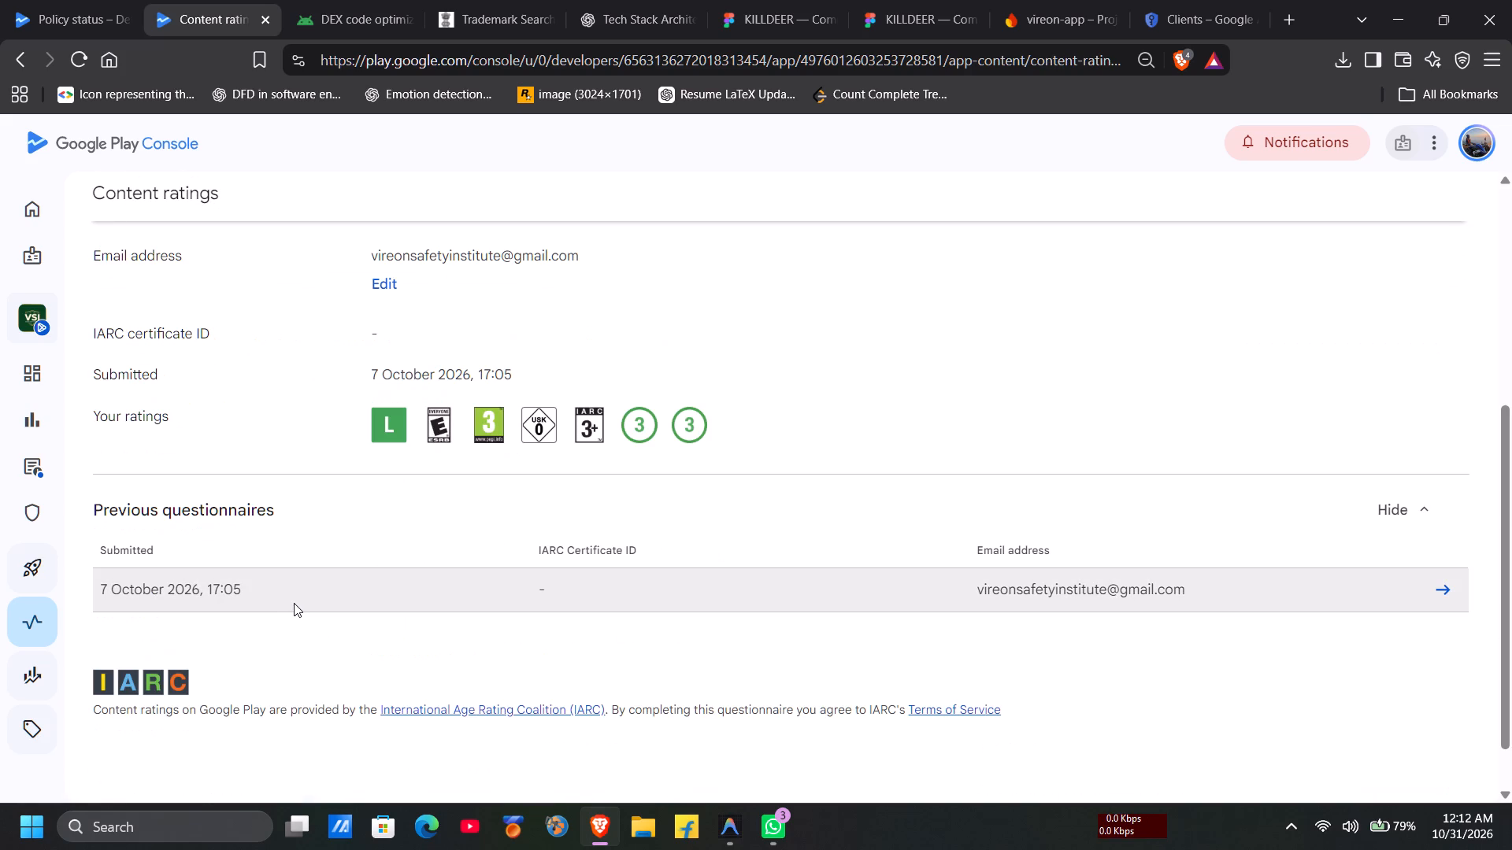
pyautogui.scroll(-3, 294, 603)
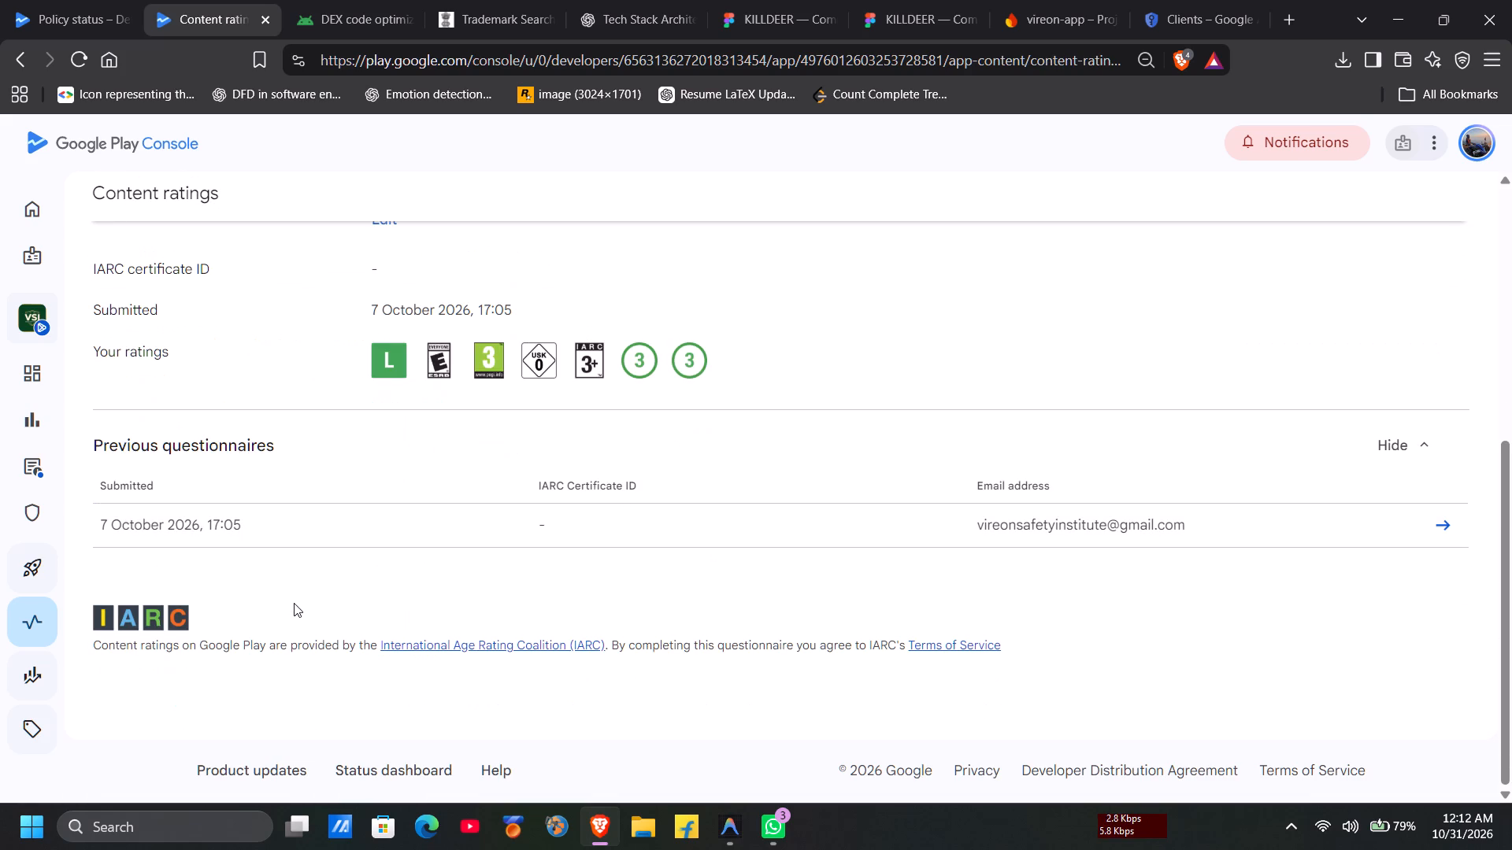
pyautogui.scroll(3, 294, 603)
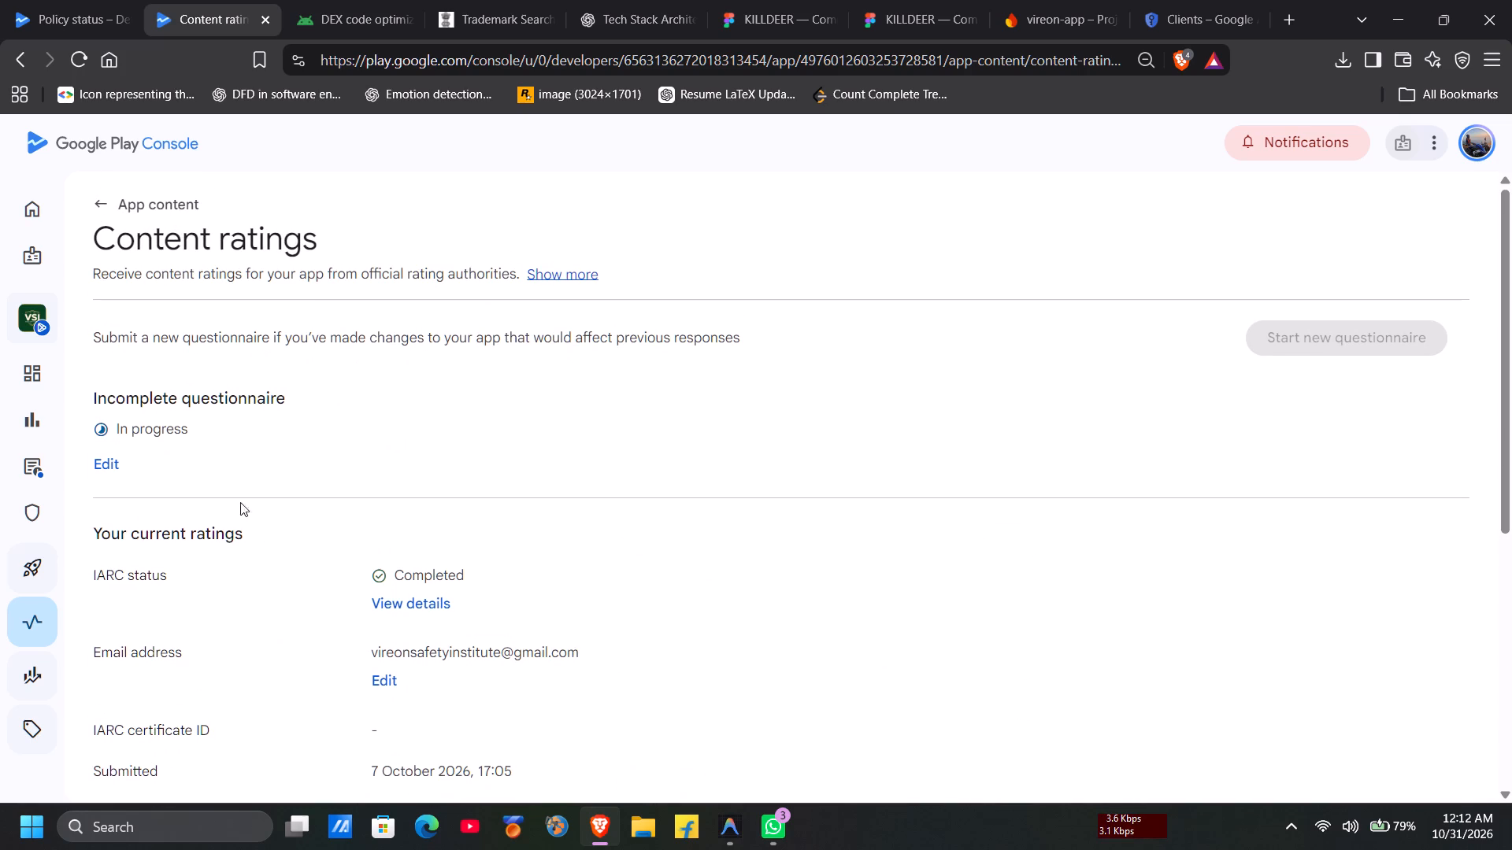
# Open the incomplete content ratings questionnaire for editing and enter the contact email address using the saved autofill entry.
pyautogui.click(110, 471)
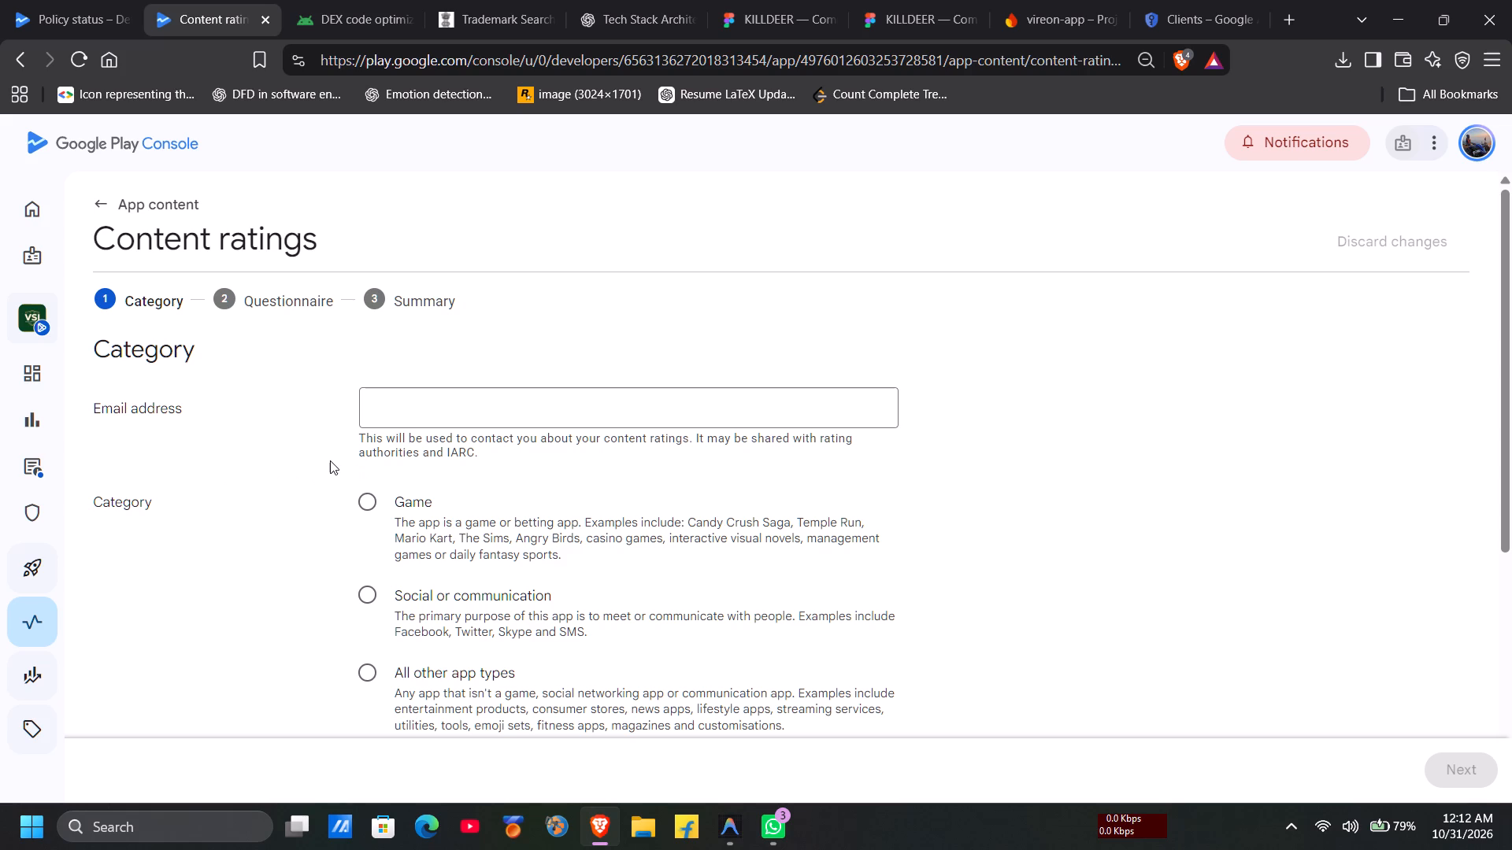
pyautogui.scroll(1, 330, 460)
pyautogui.scroll(-3, 330, 460)
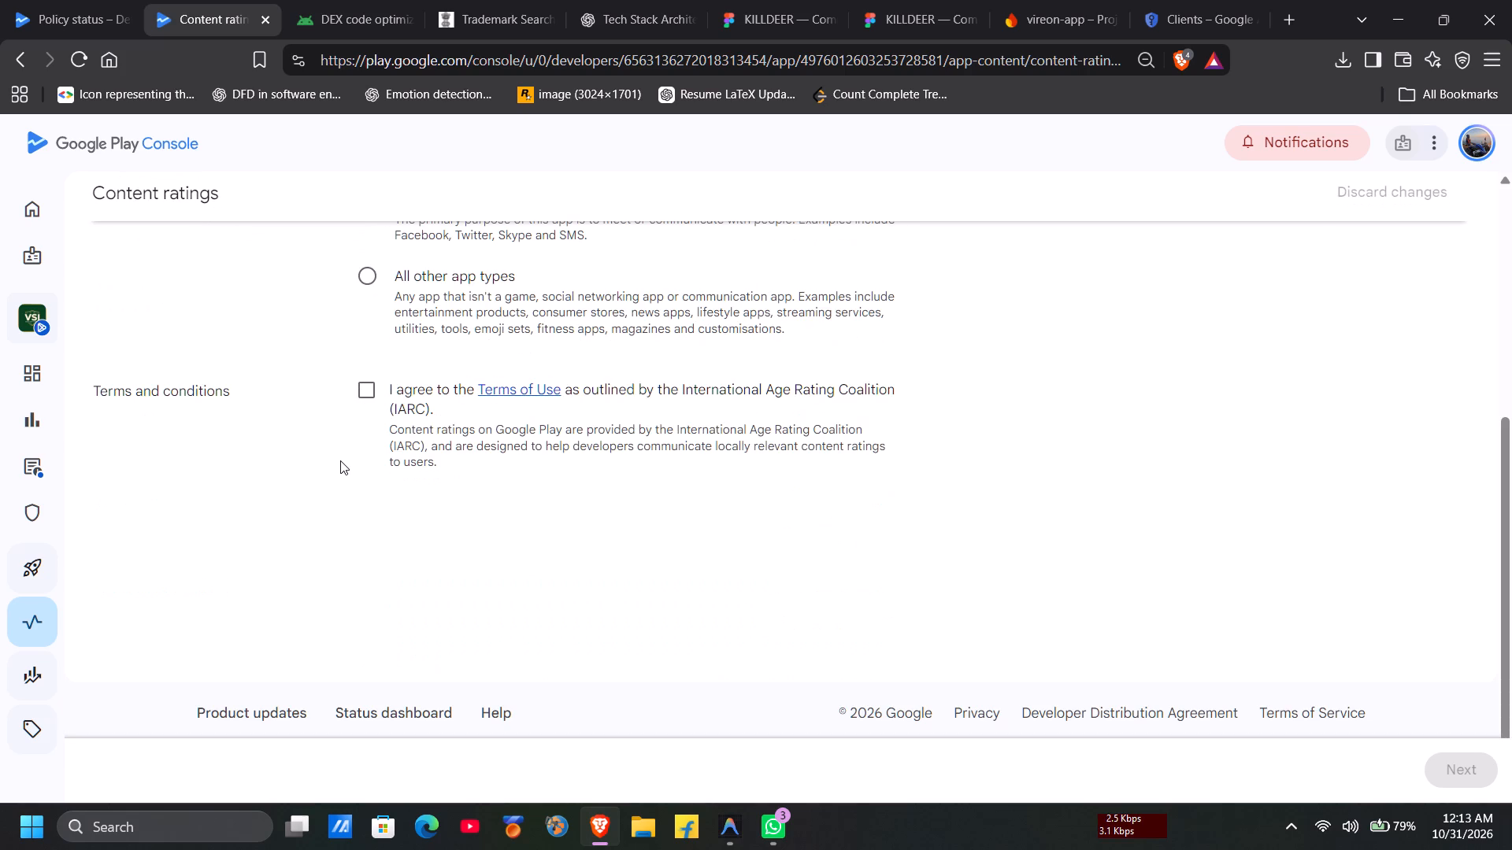
pyautogui.scroll(3, 340, 460)
pyautogui.click(450, 409)
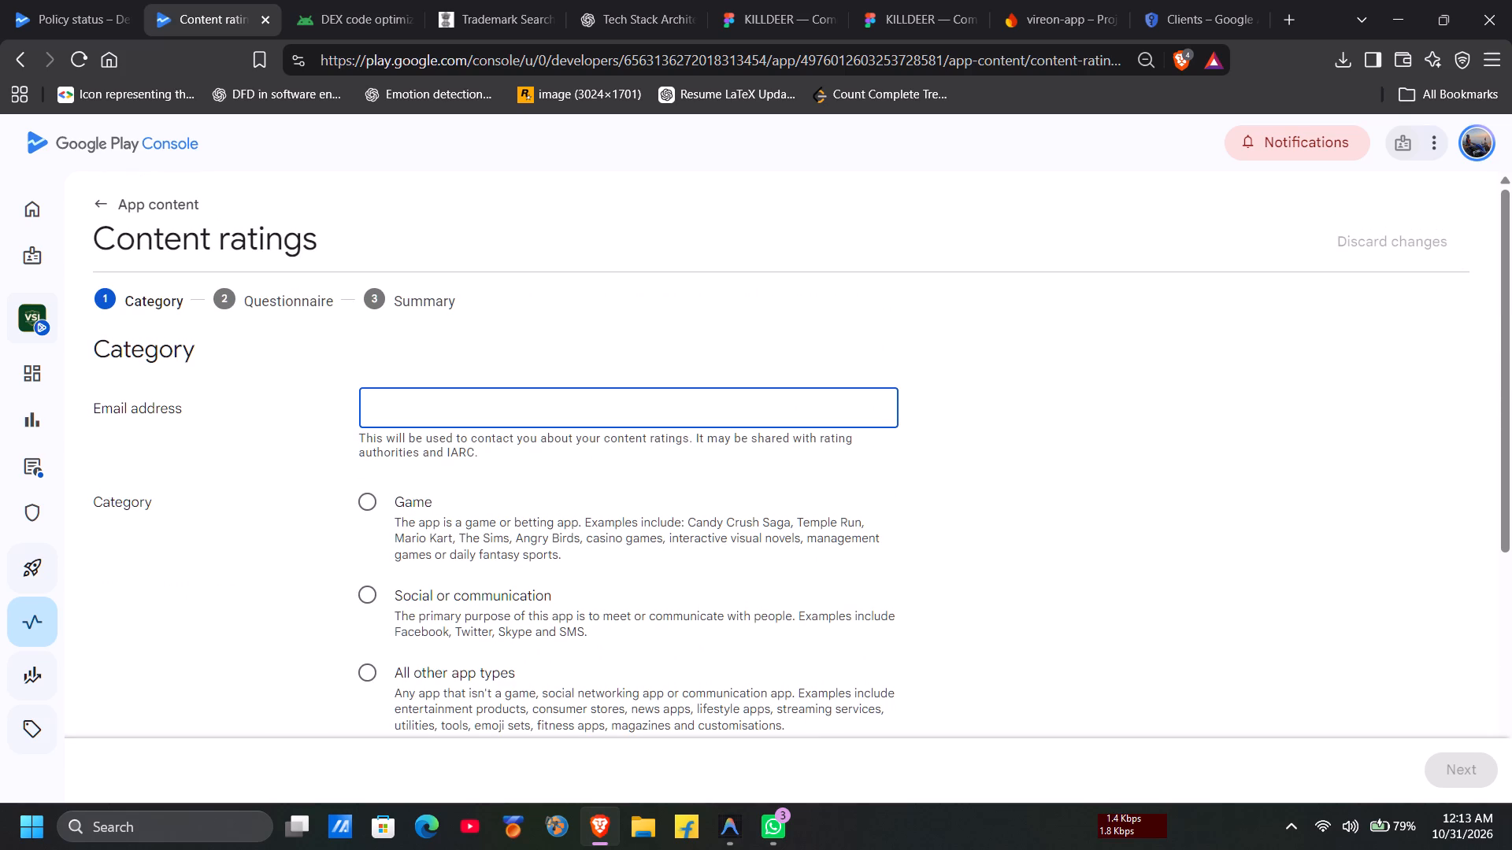
pyautogui.click(450, 416)
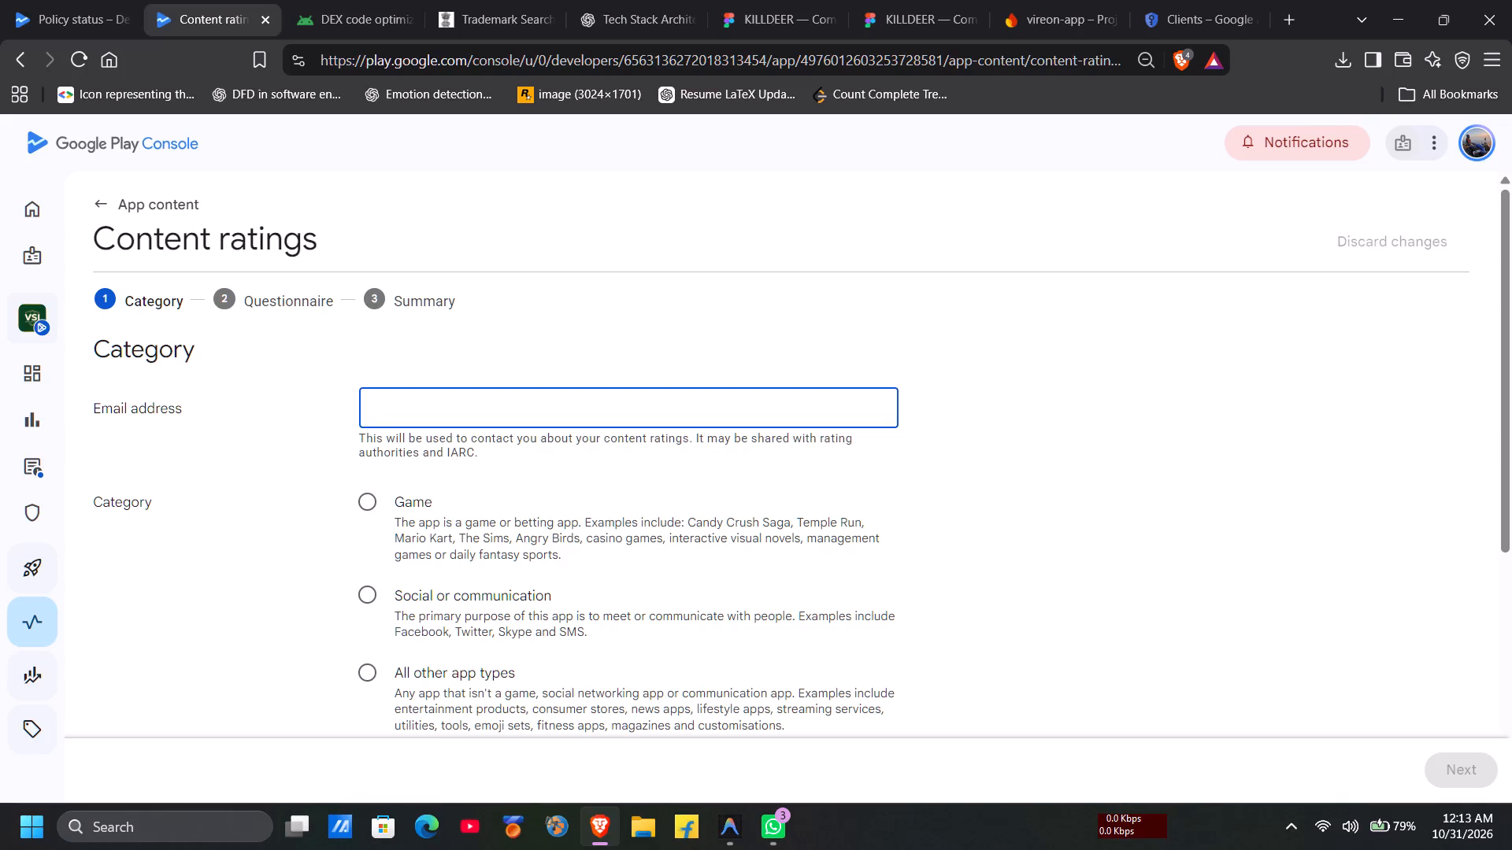
pyautogui.press('s')
pyautogui.write('onu')
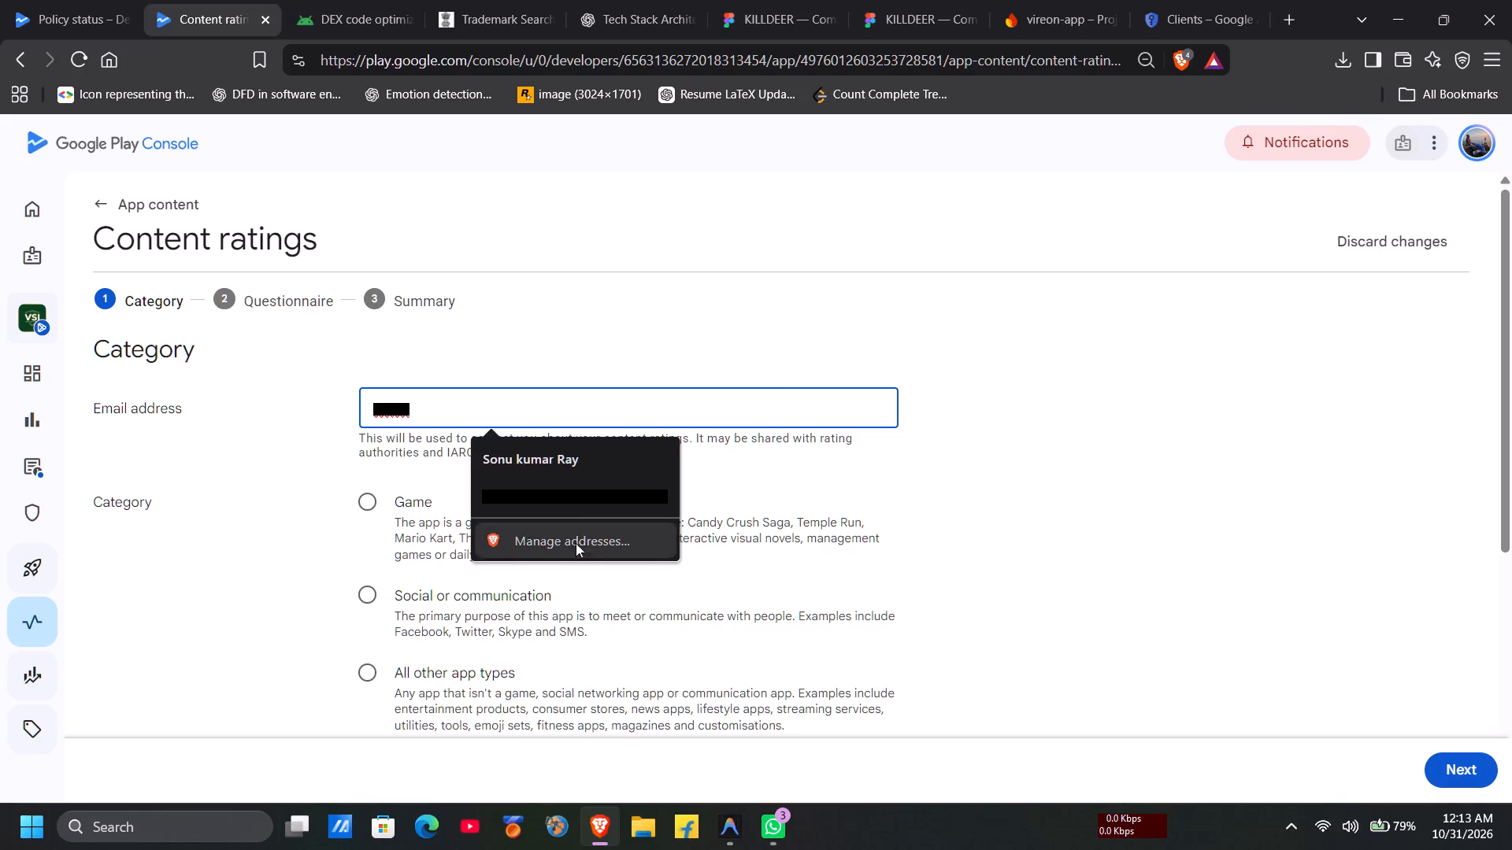
pyautogui.click(581, 504)
# Set the category to All other app types, agree to the IARC Terms of Use and continue to the Questionnaire stage.
pyautogui.scroll(-1, 704, 507)
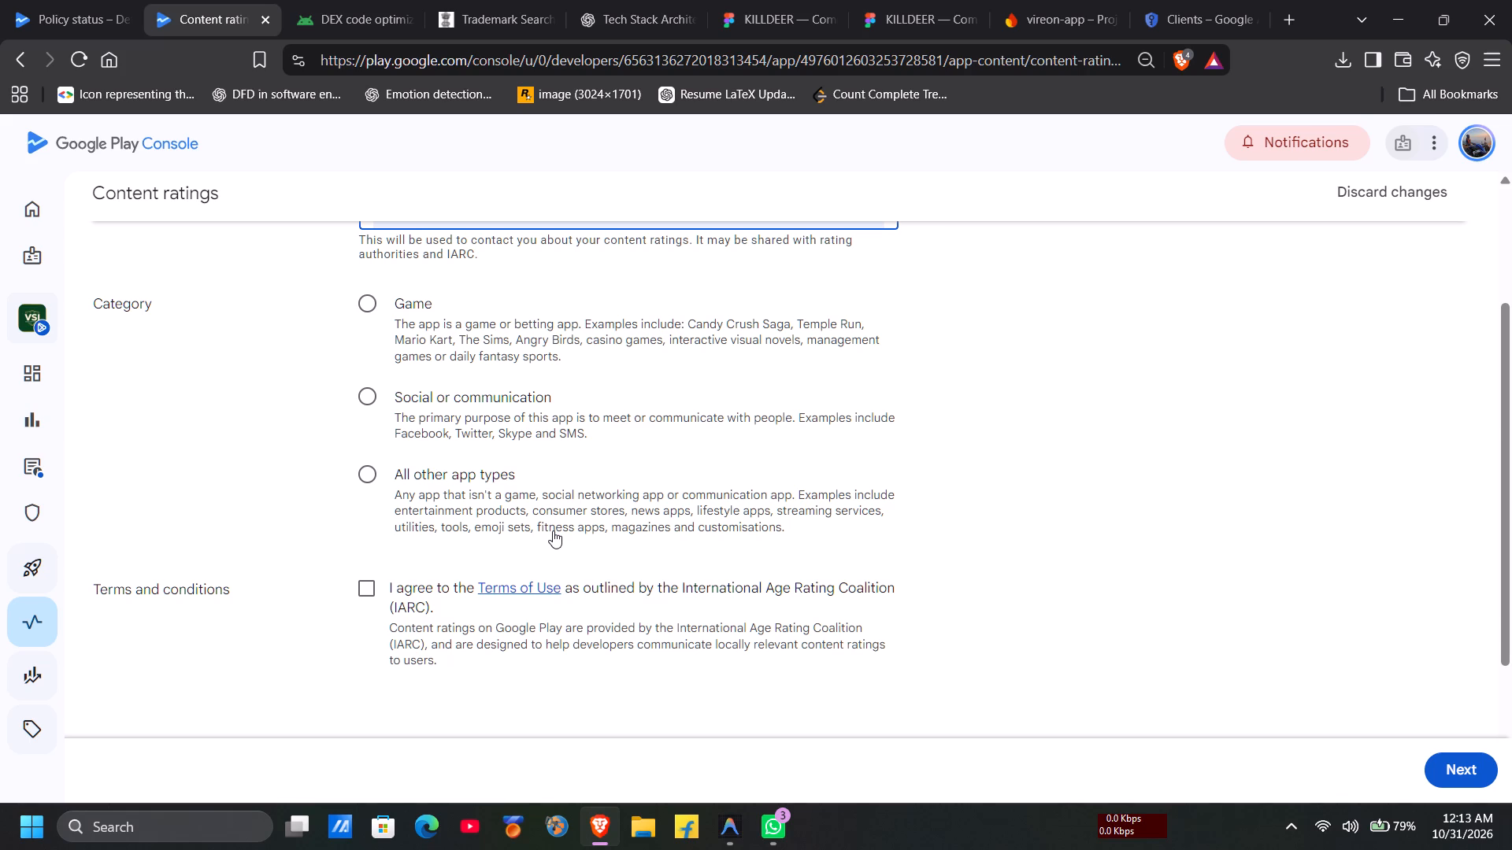
pyautogui.click(472, 525)
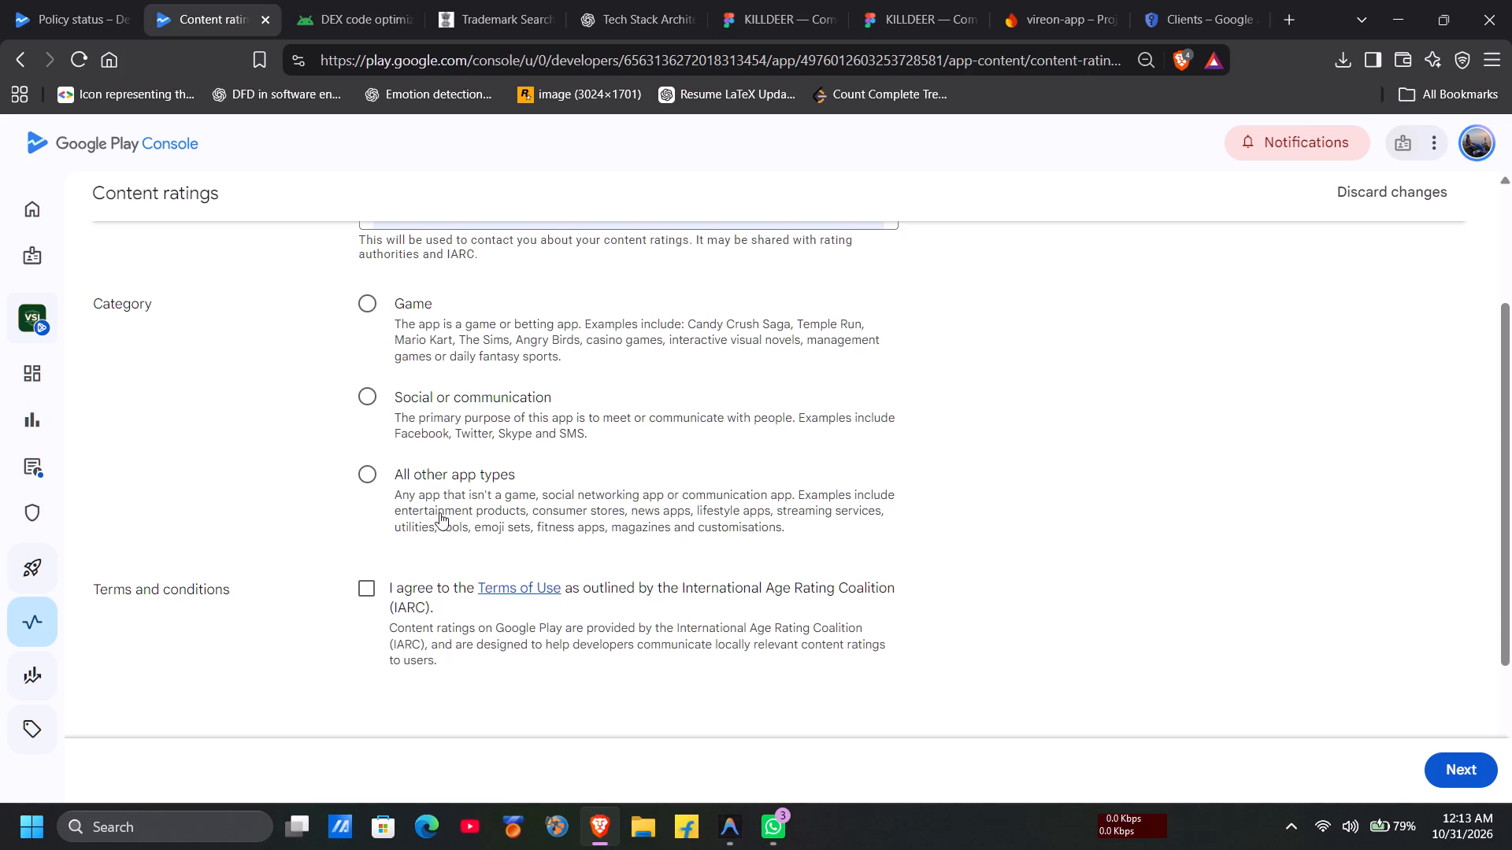
pyautogui.click(374, 479)
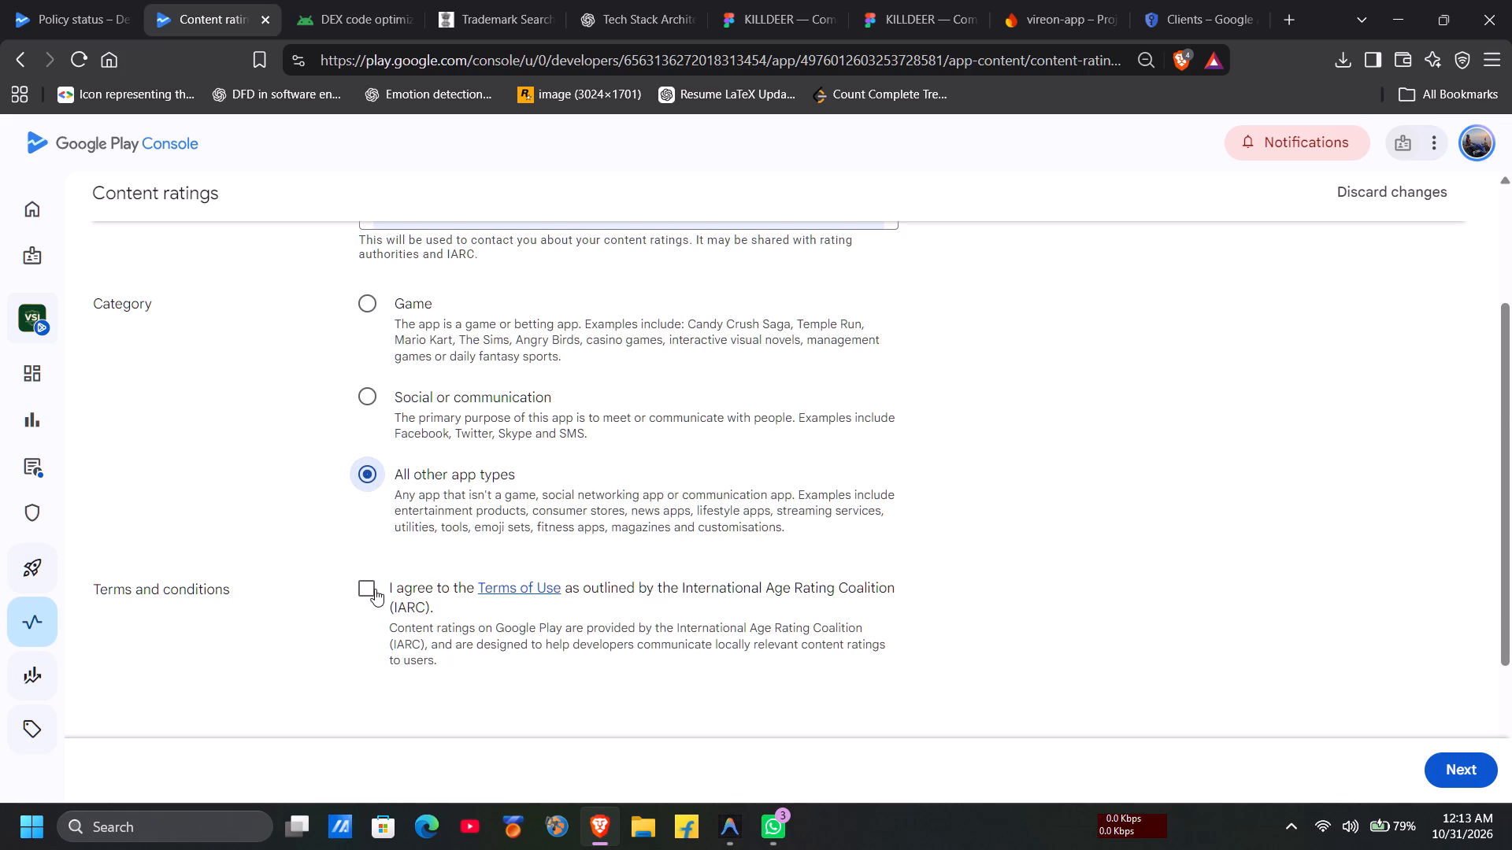
pyautogui.click(375, 589)
pyautogui.scroll(-2, 868, 635)
pyautogui.click(1472, 793)
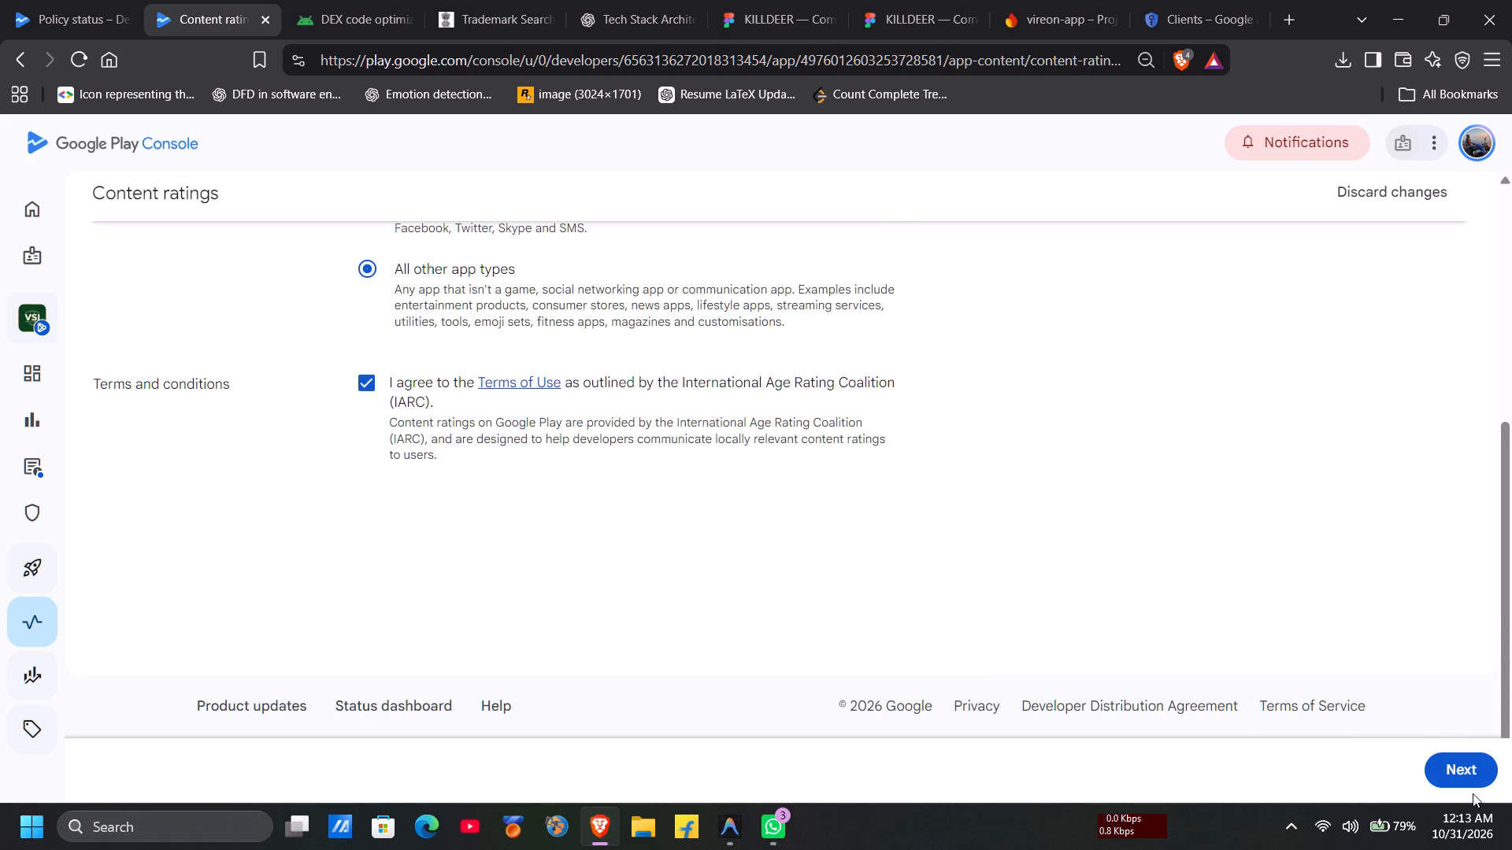
pyautogui.click(1463, 767)
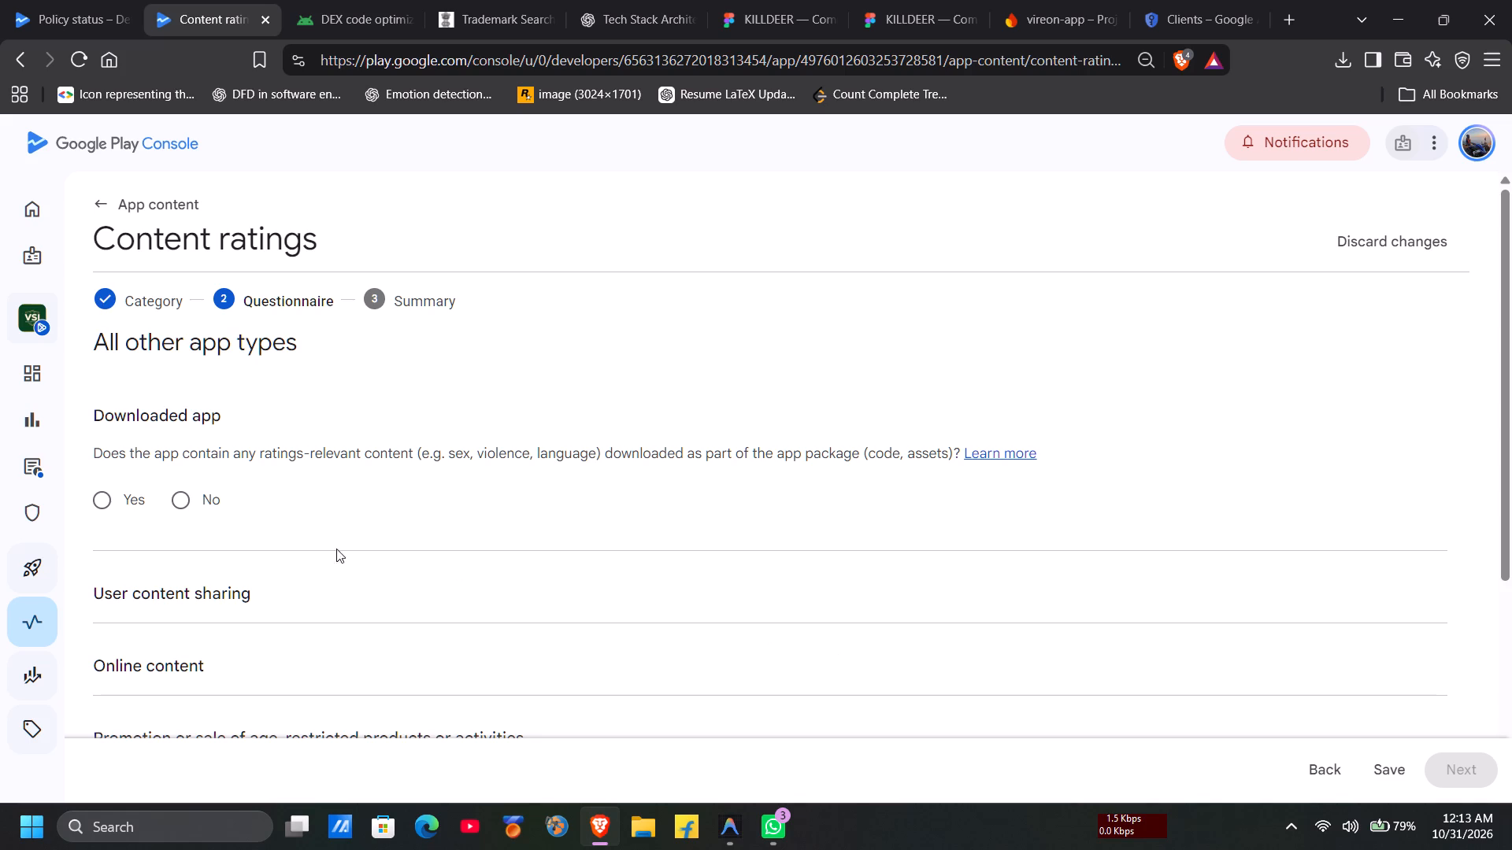
# Answer Yes for ratings-relevant content in the downloaded app and No for violence, blood or gory images.
pyautogui.scroll(-3, 295, 542)
pyautogui.scroll(1, 338, 556)
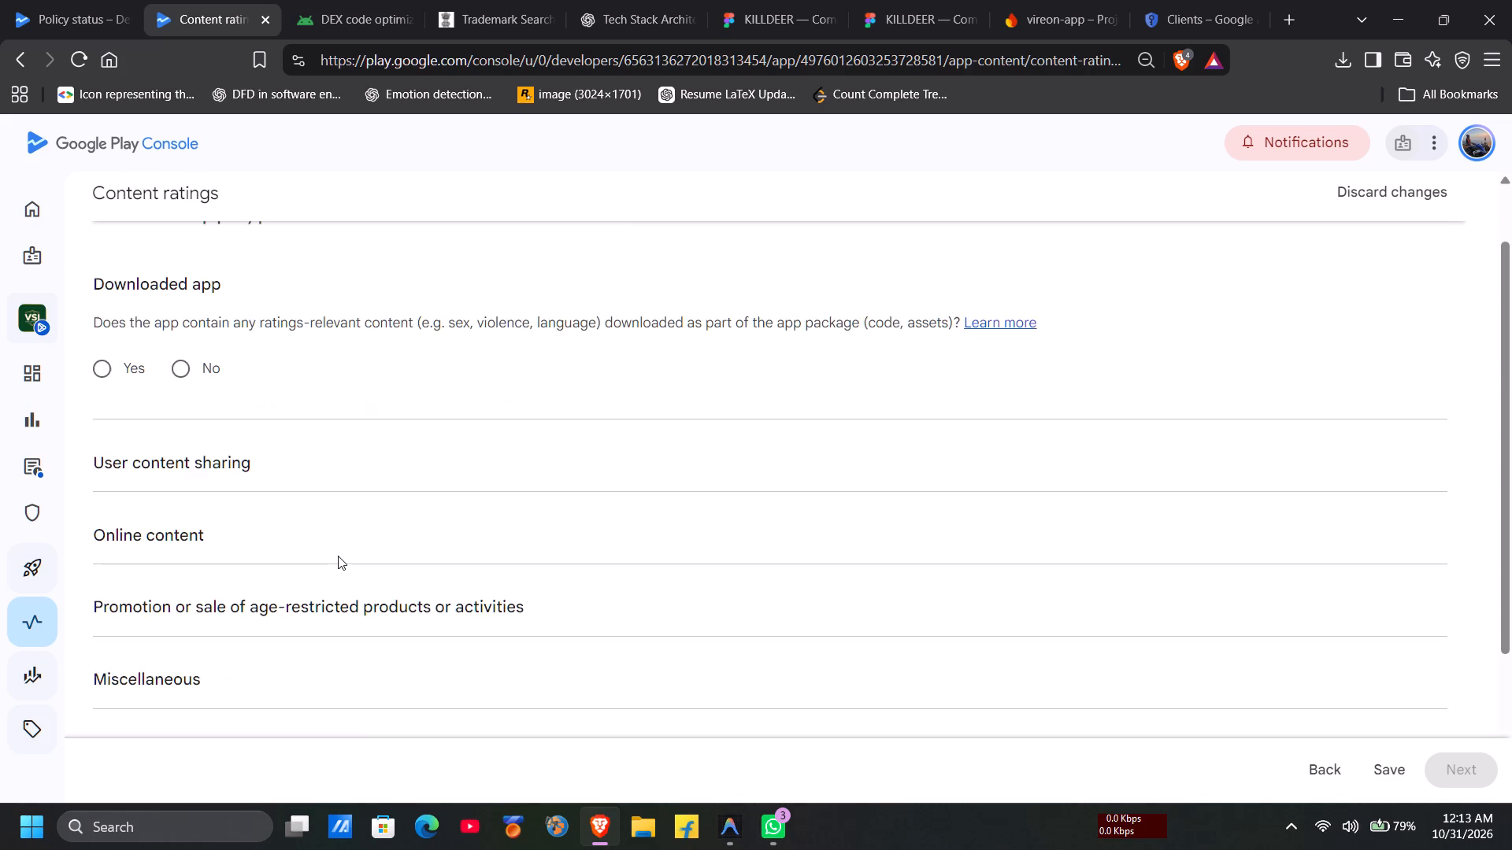
pyautogui.scroll(1, 338, 556)
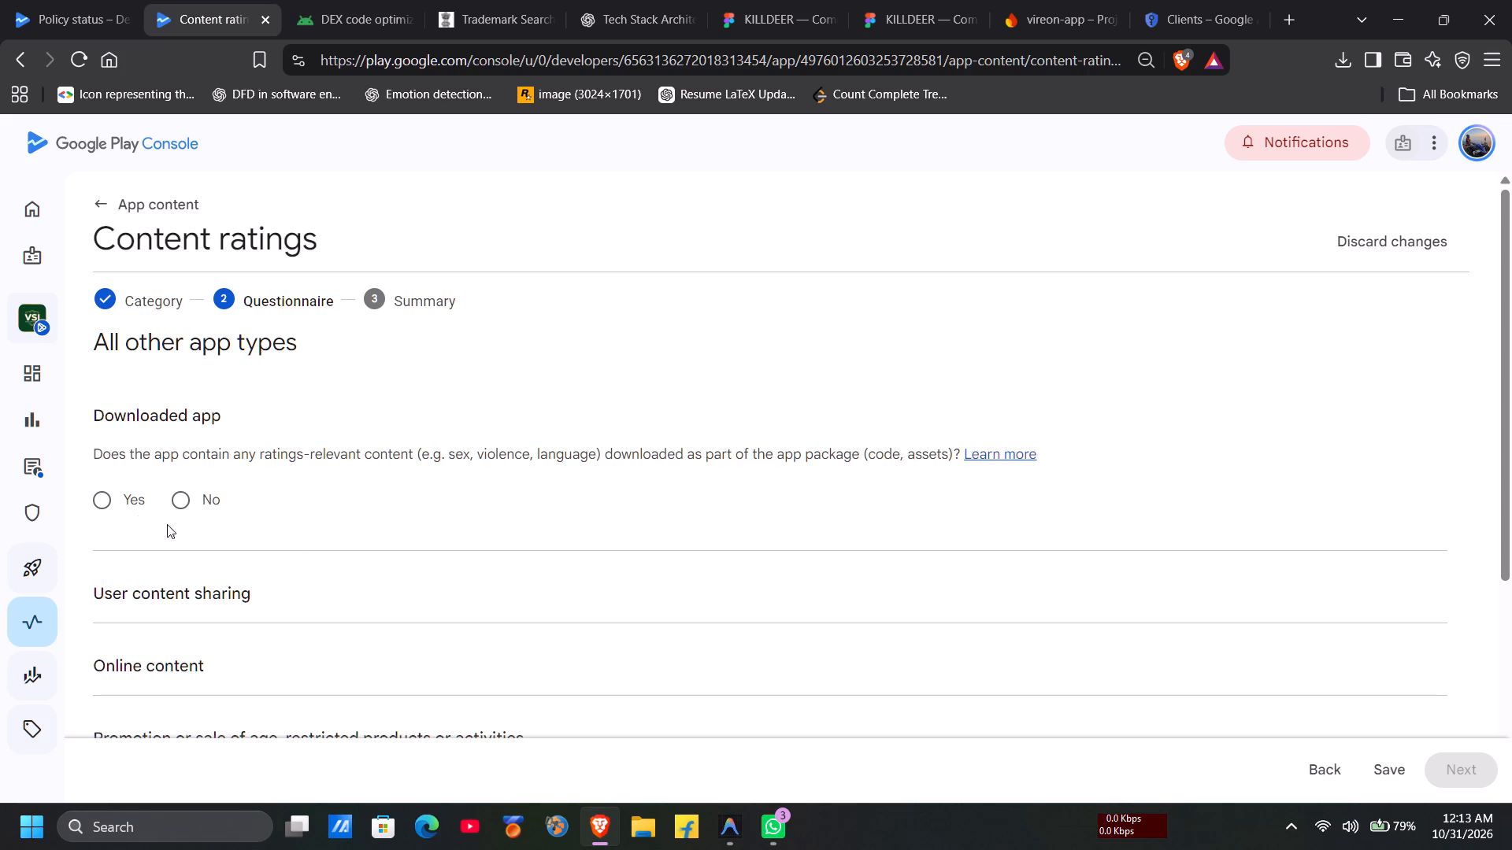
pyautogui.click(108, 503)
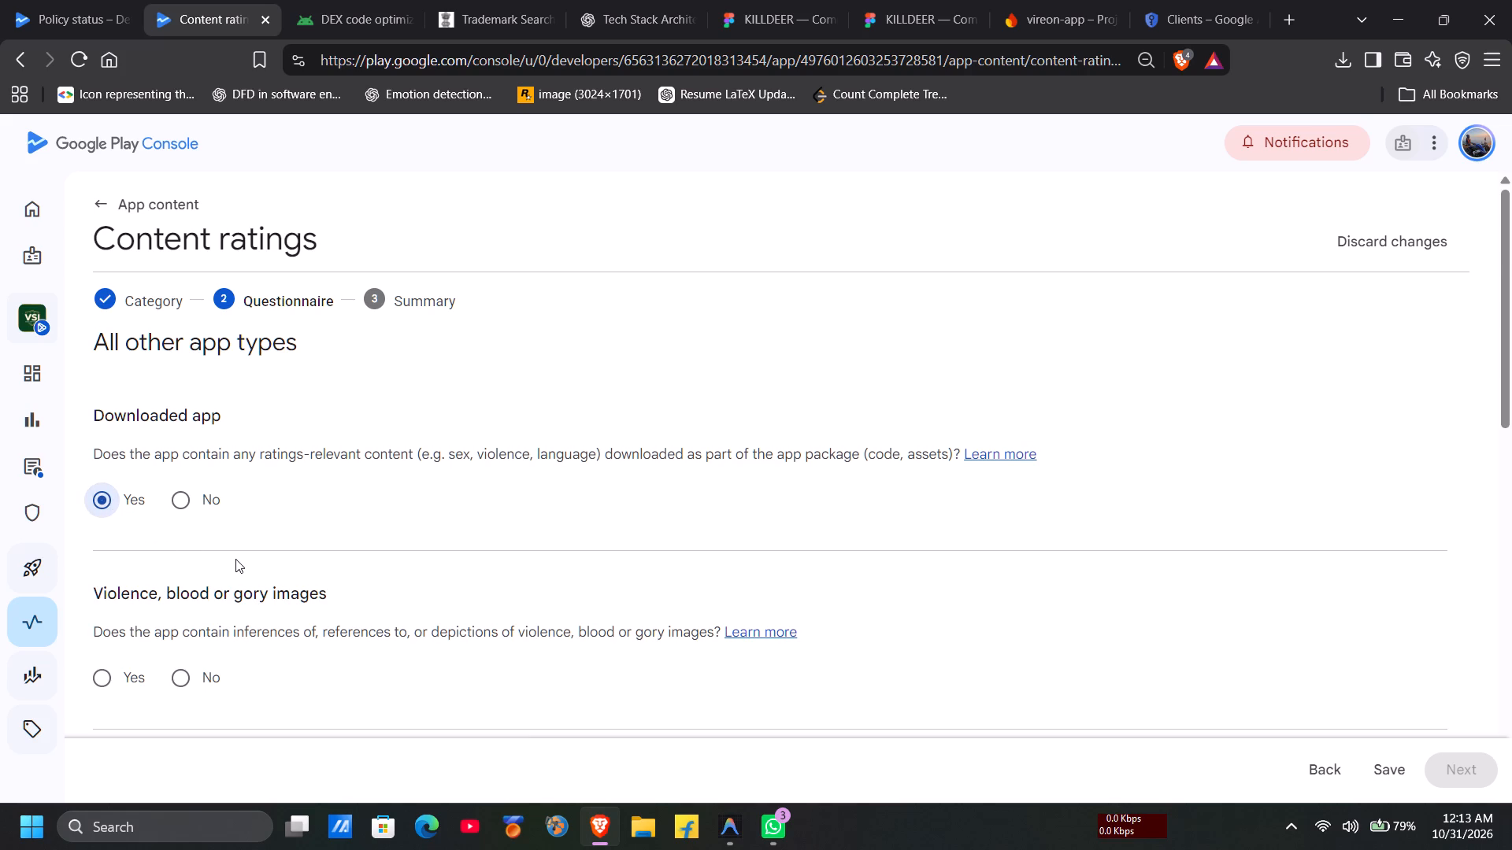
pyautogui.scroll(-1, 236, 560)
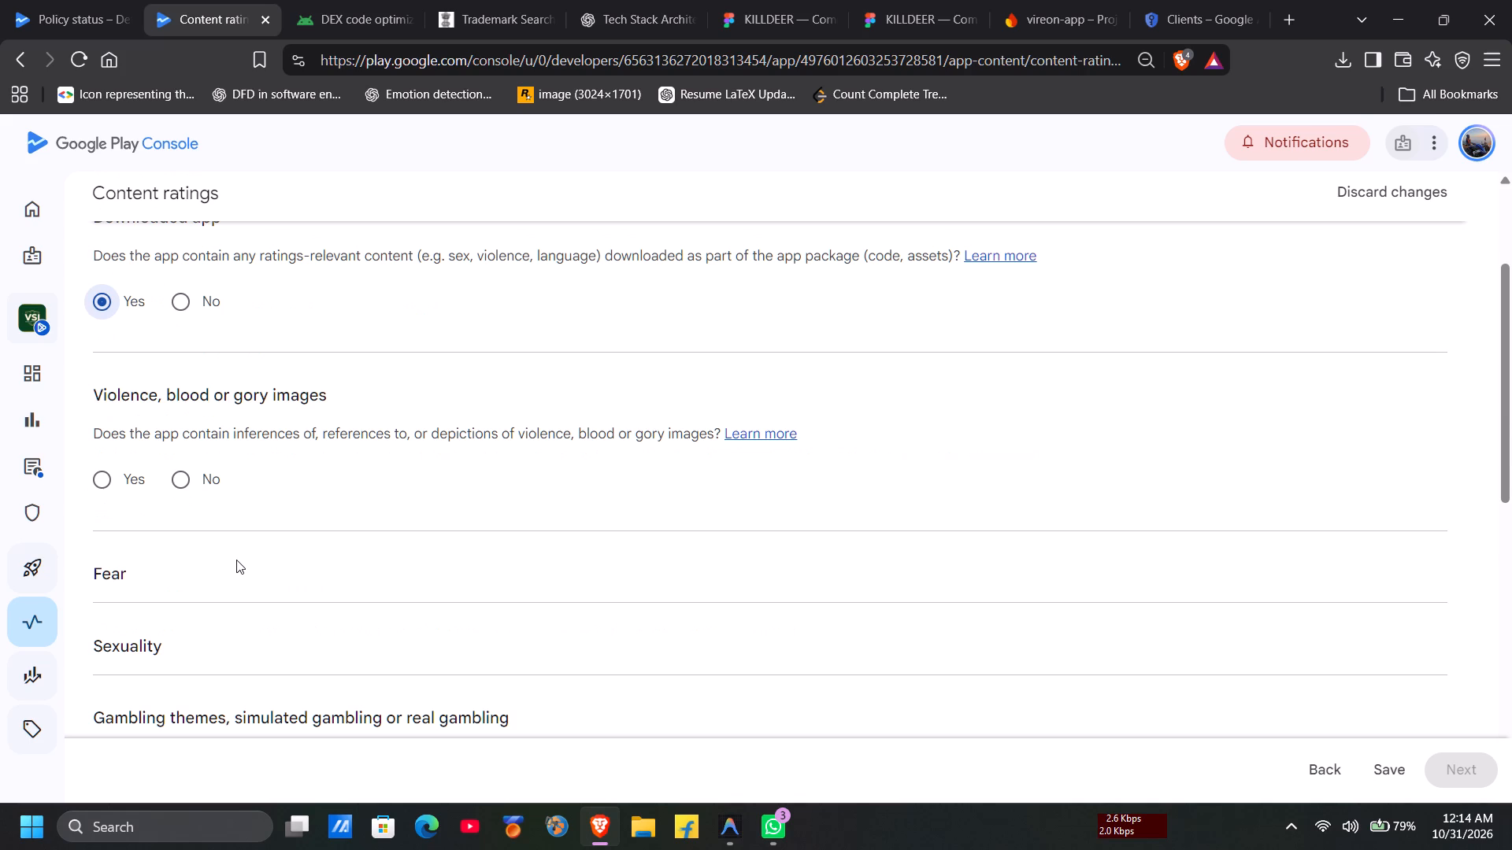
pyautogui.click(183, 484)
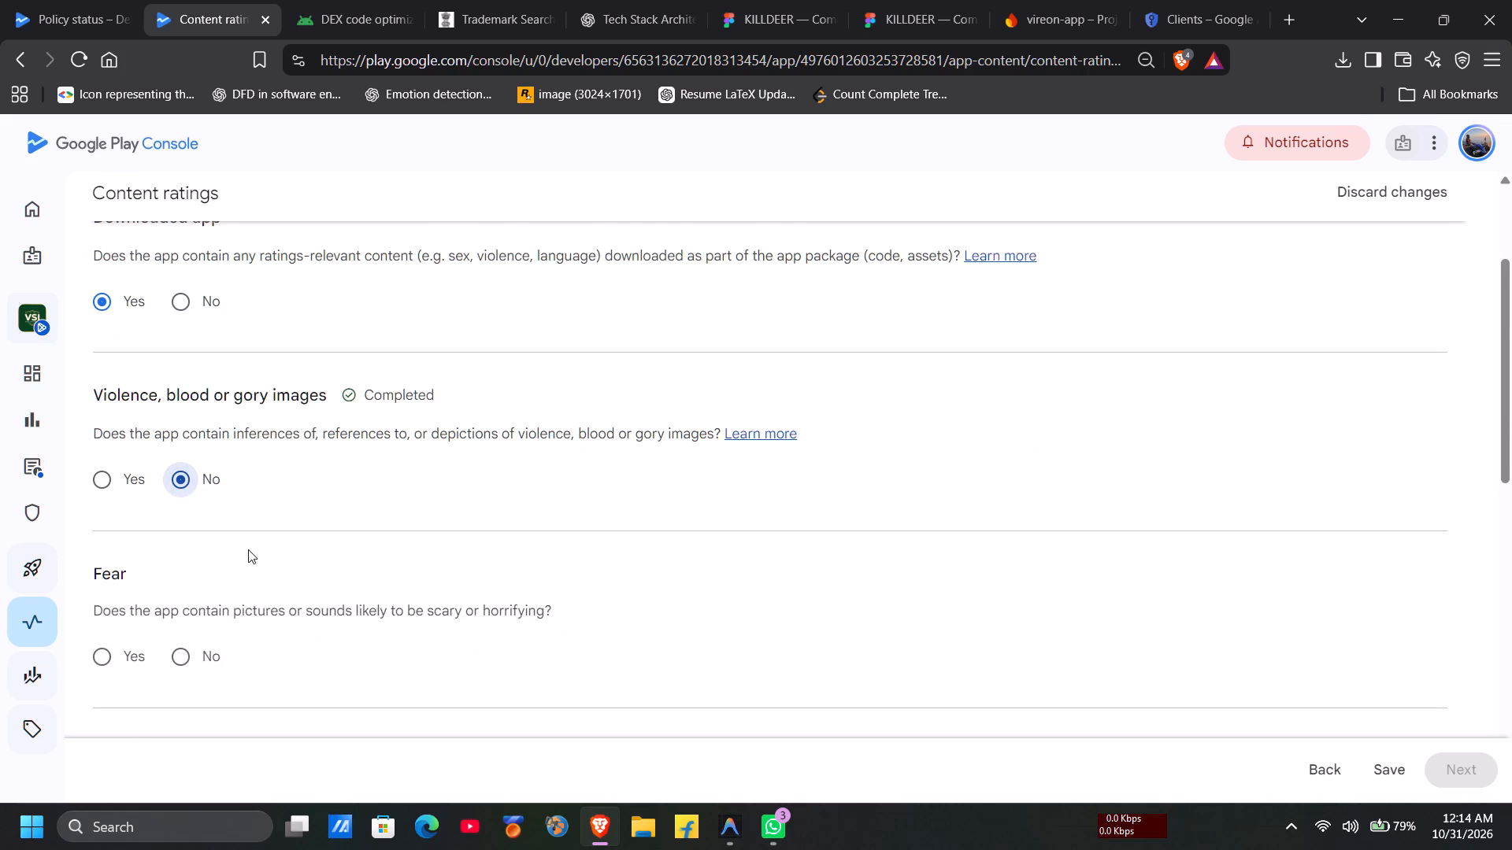
pyautogui.scroll(-1, 251, 552)
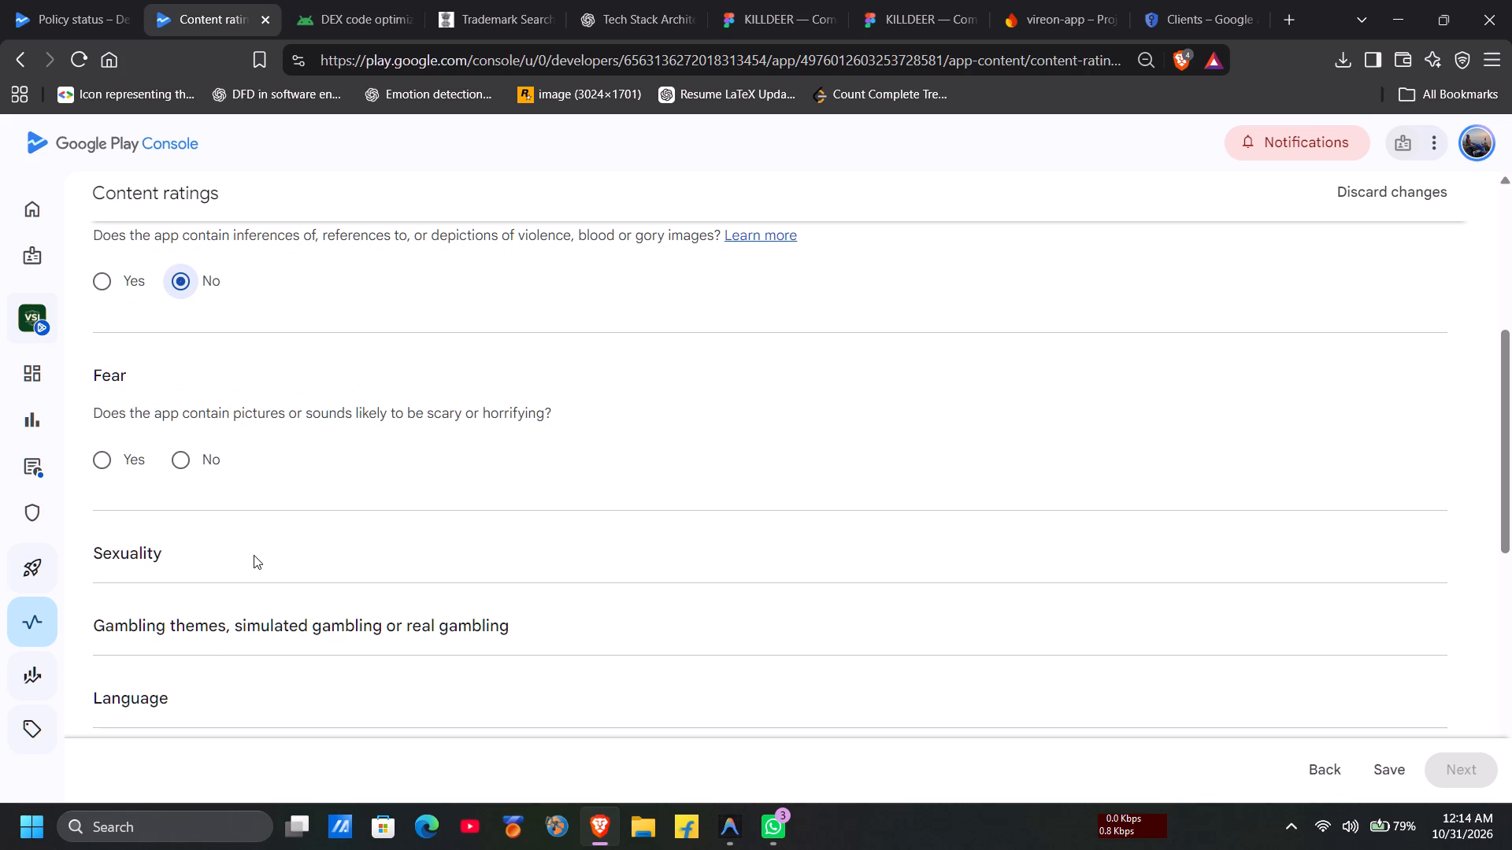
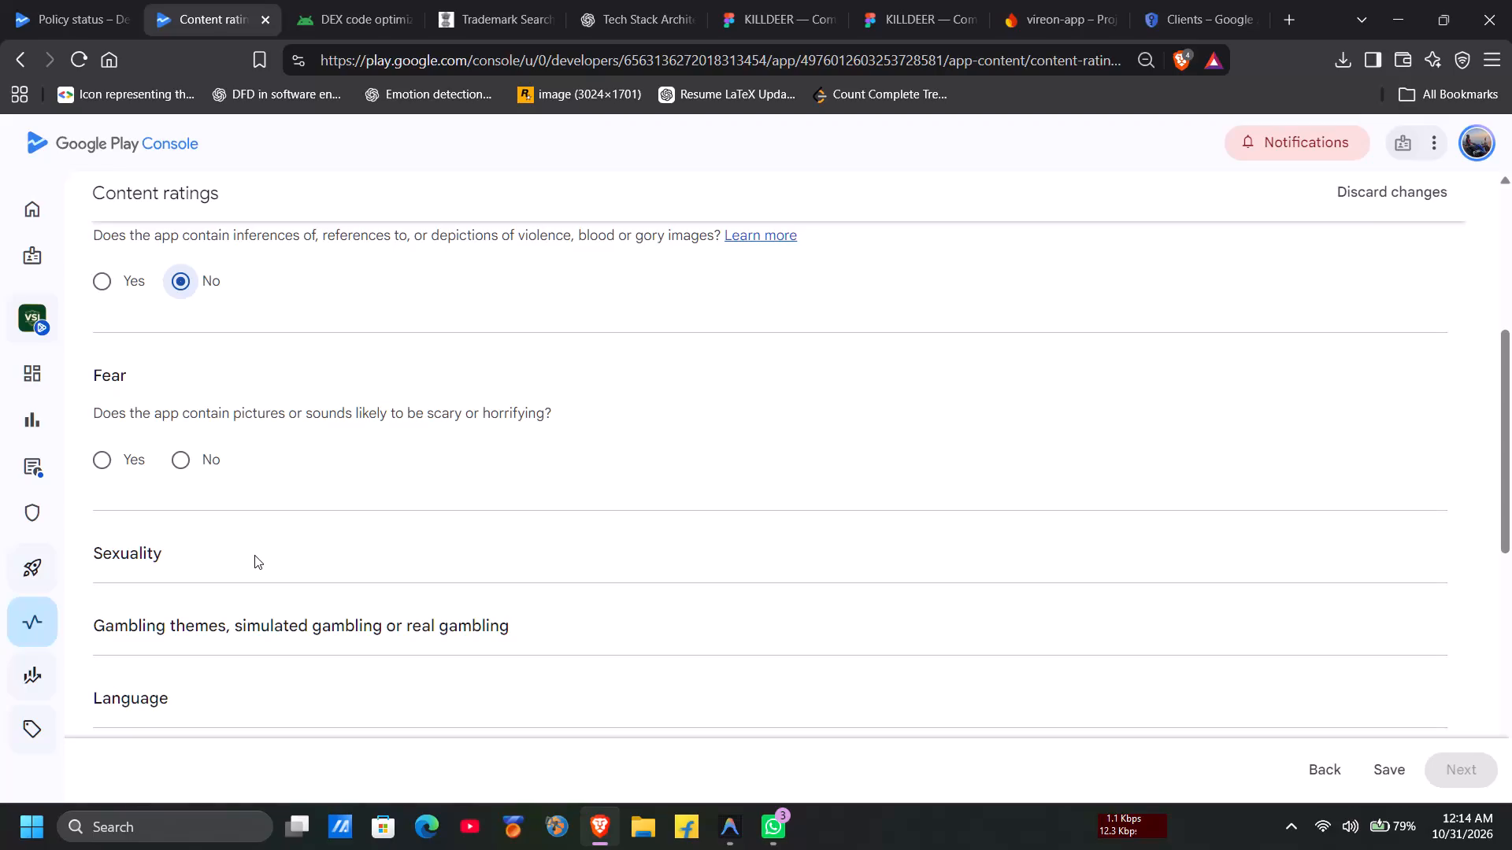
# Answer No for Fear, Sexuality, Gambling themes, Language, Controlled Substance and Crude Humour in the content ratings questionnaire.
pyautogui.click(195, 459)
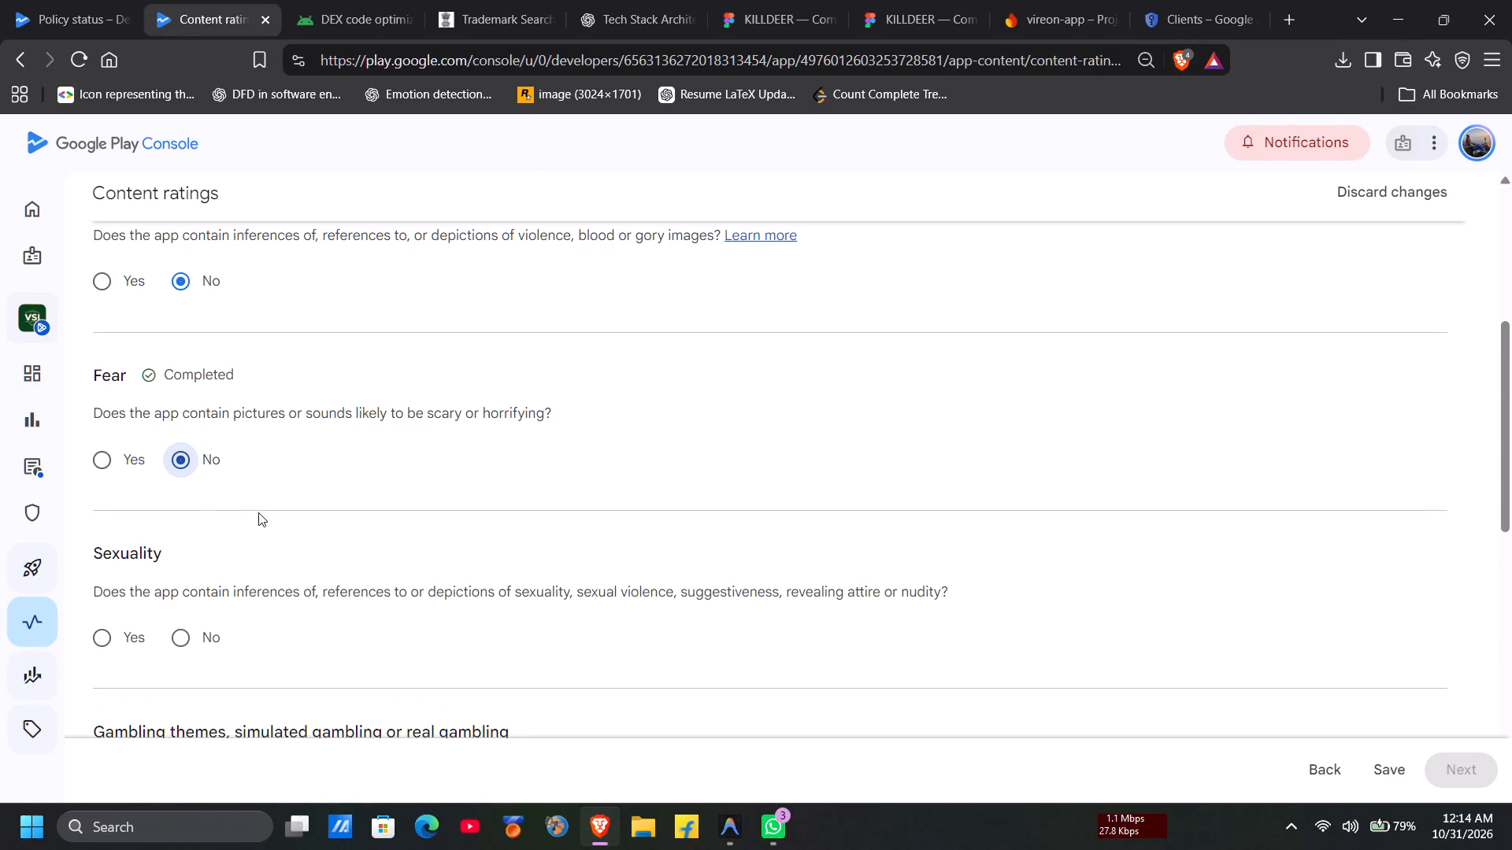
pyautogui.scroll(-1, 319, 536)
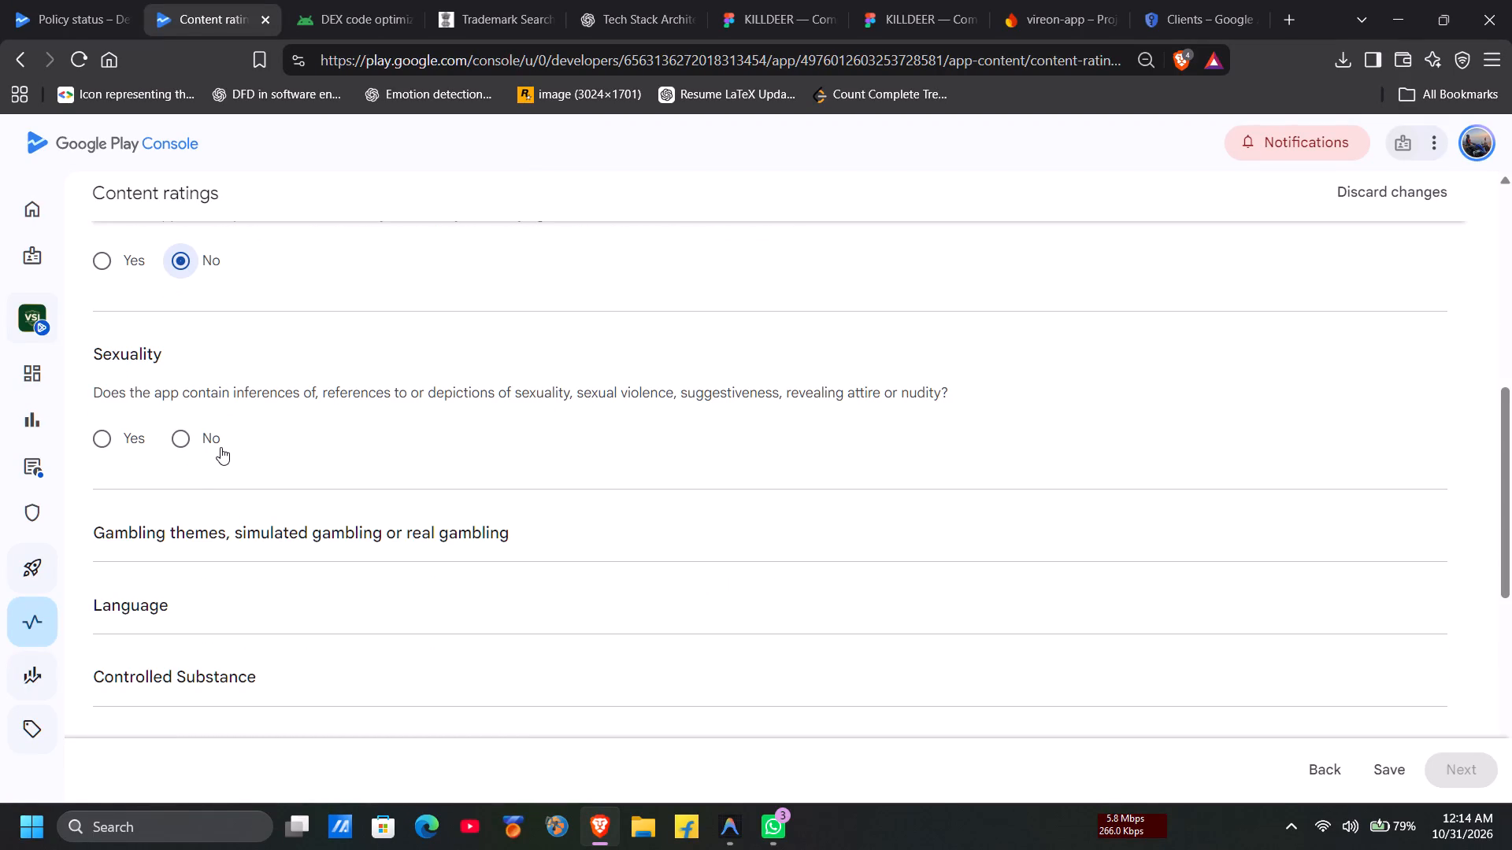
pyautogui.click(185, 436)
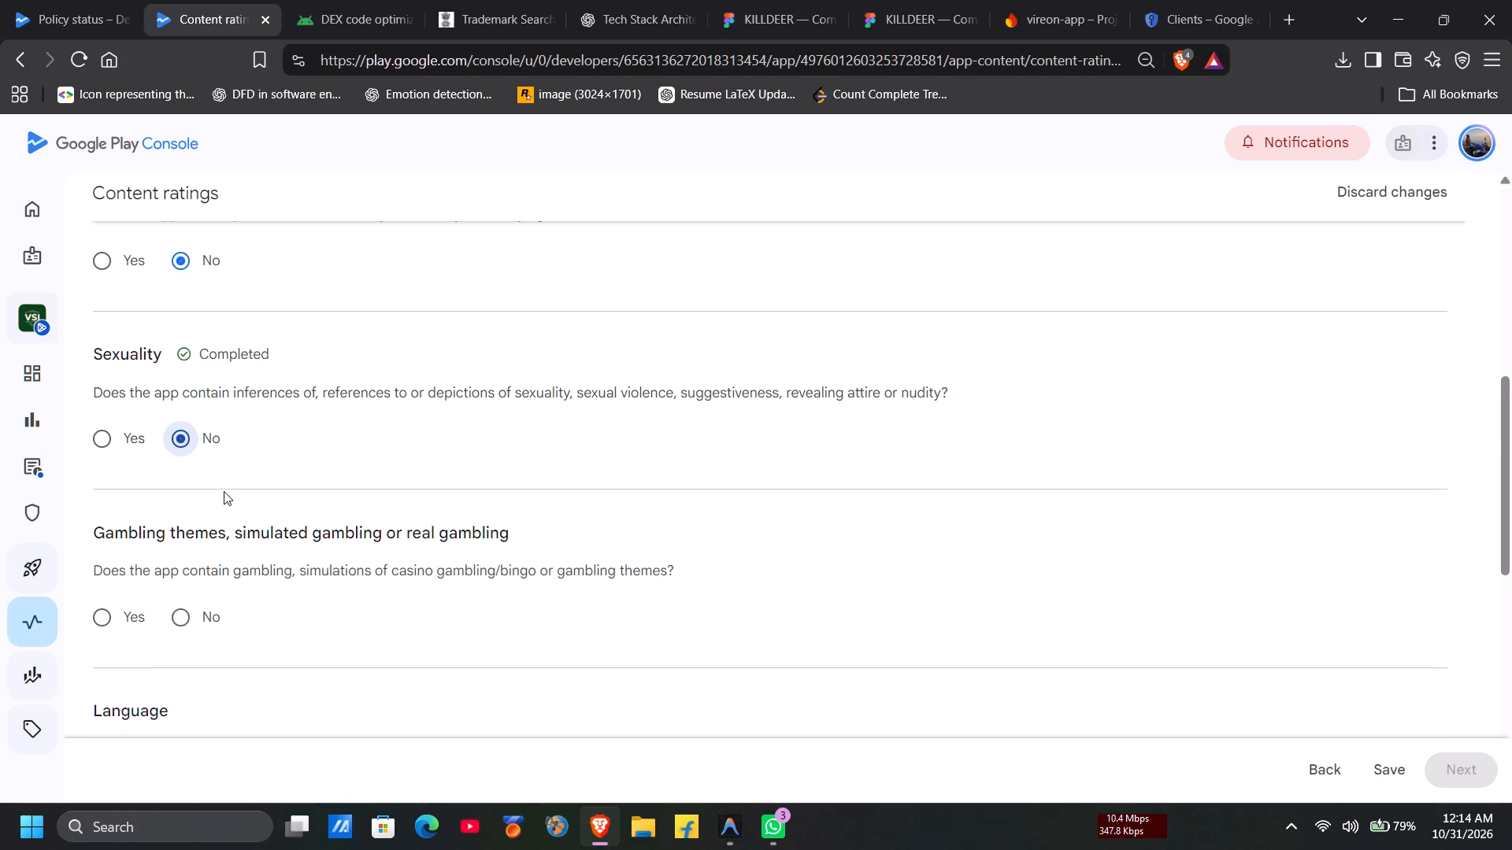
pyautogui.scroll(-1, 233, 501)
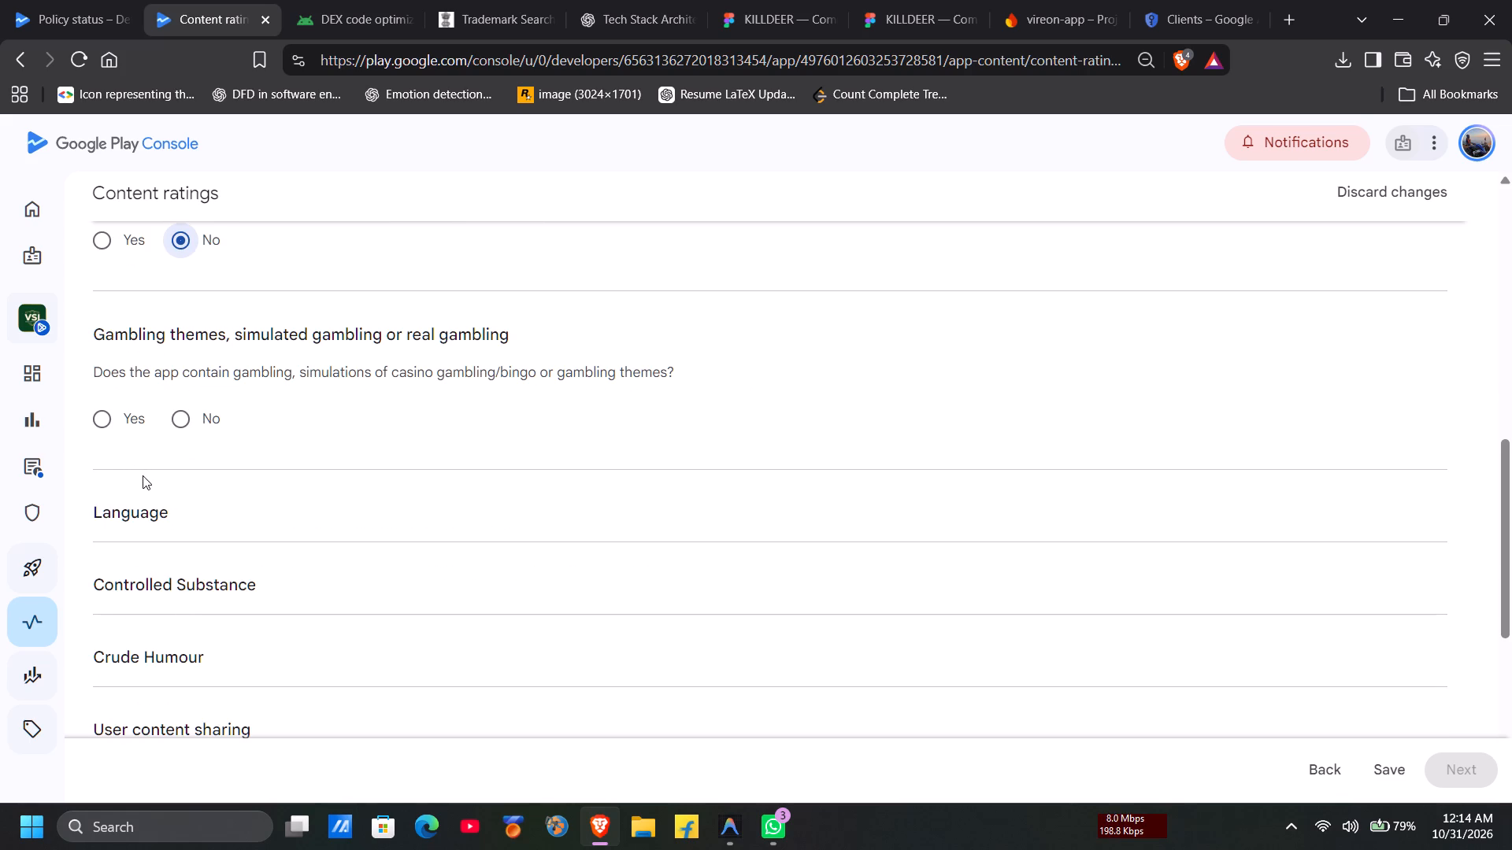
pyautogui.click(185, 427)
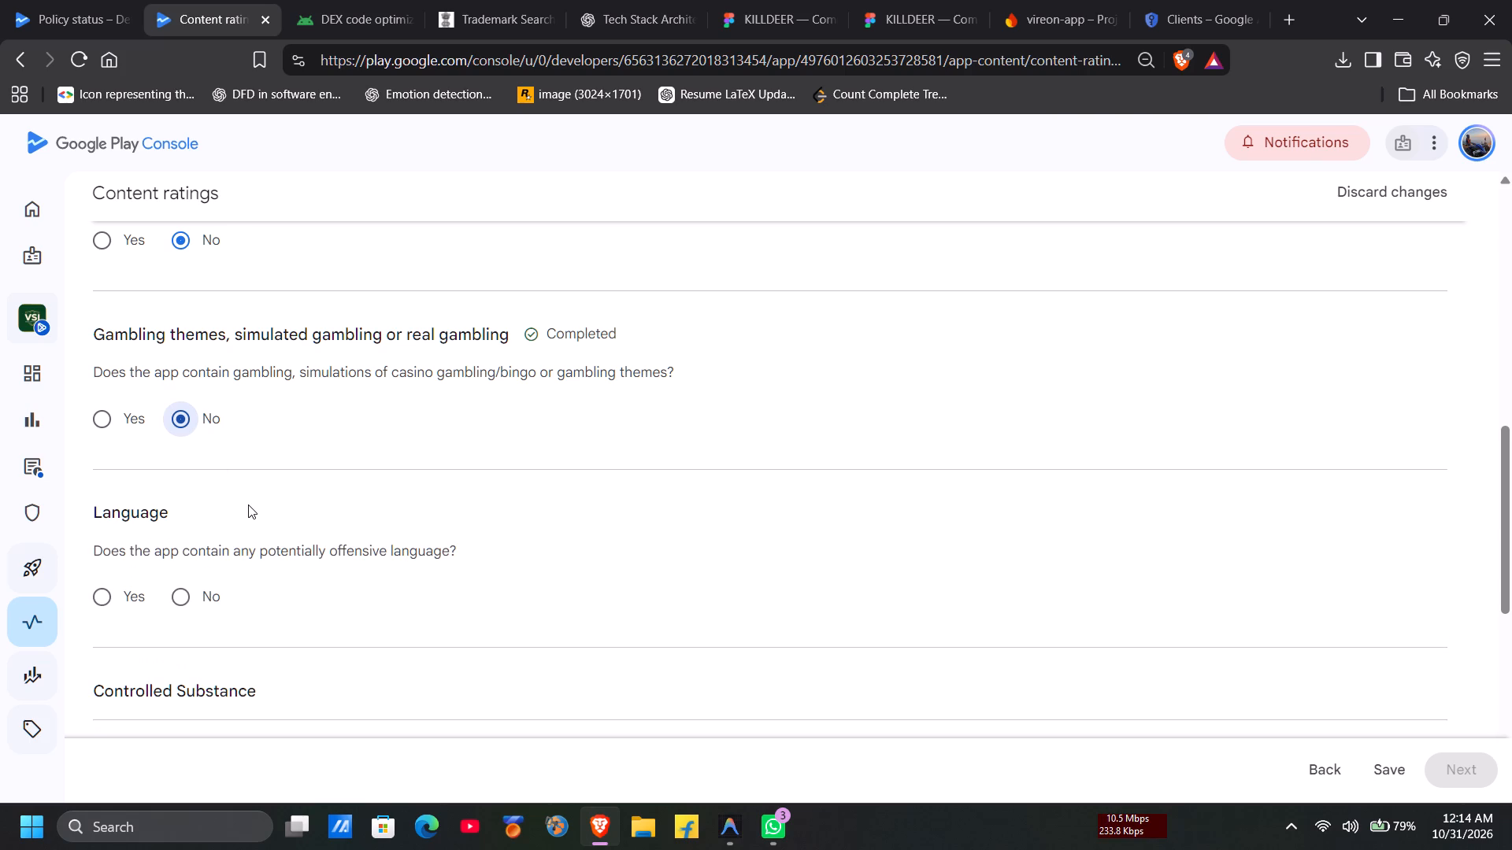
pyautogui.click(197, 595)
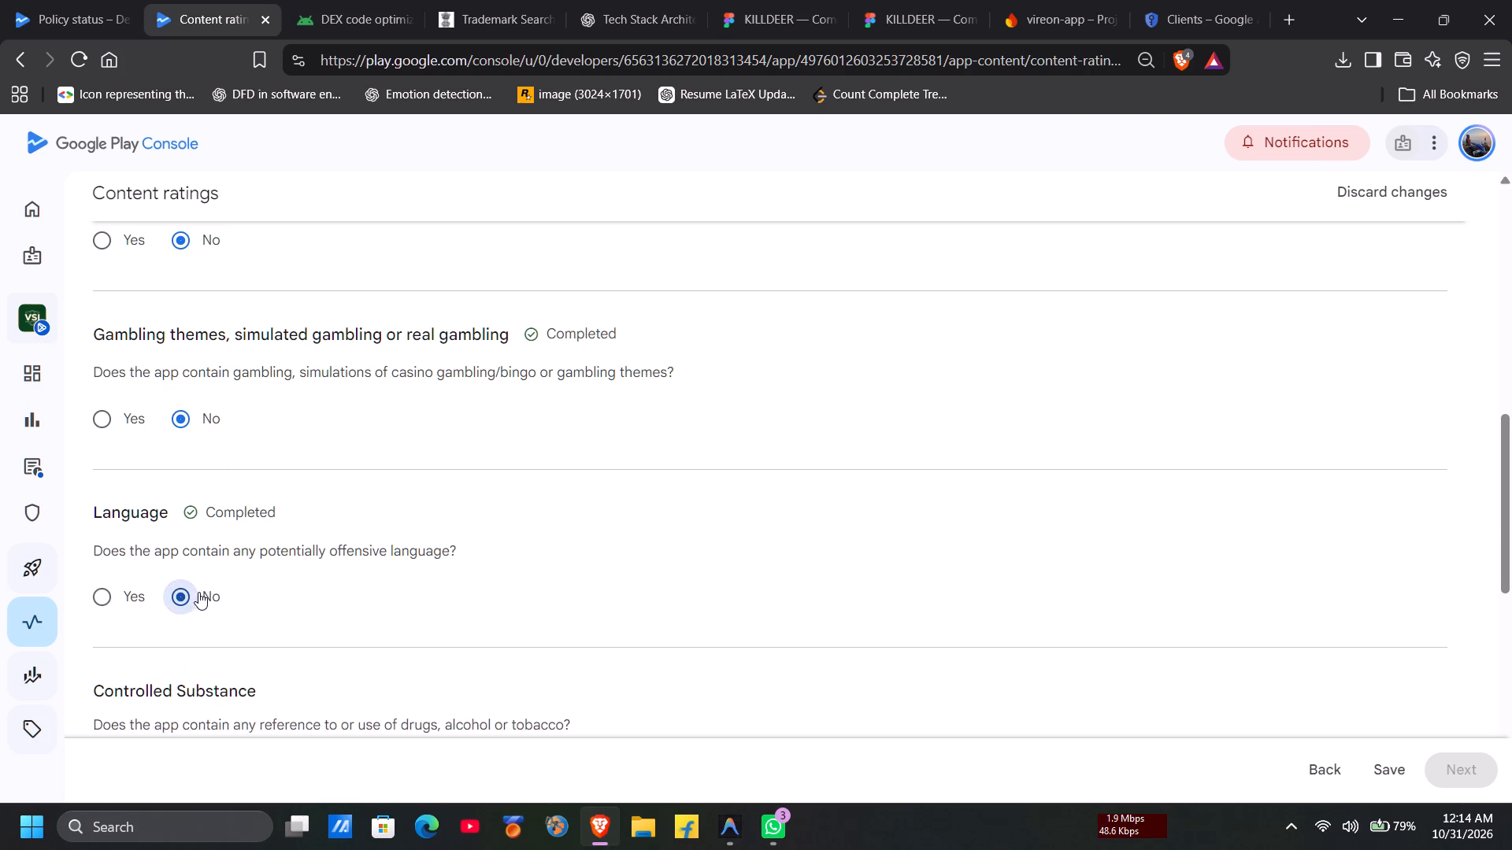
pyautogui.scroll(-1, 240, 591)
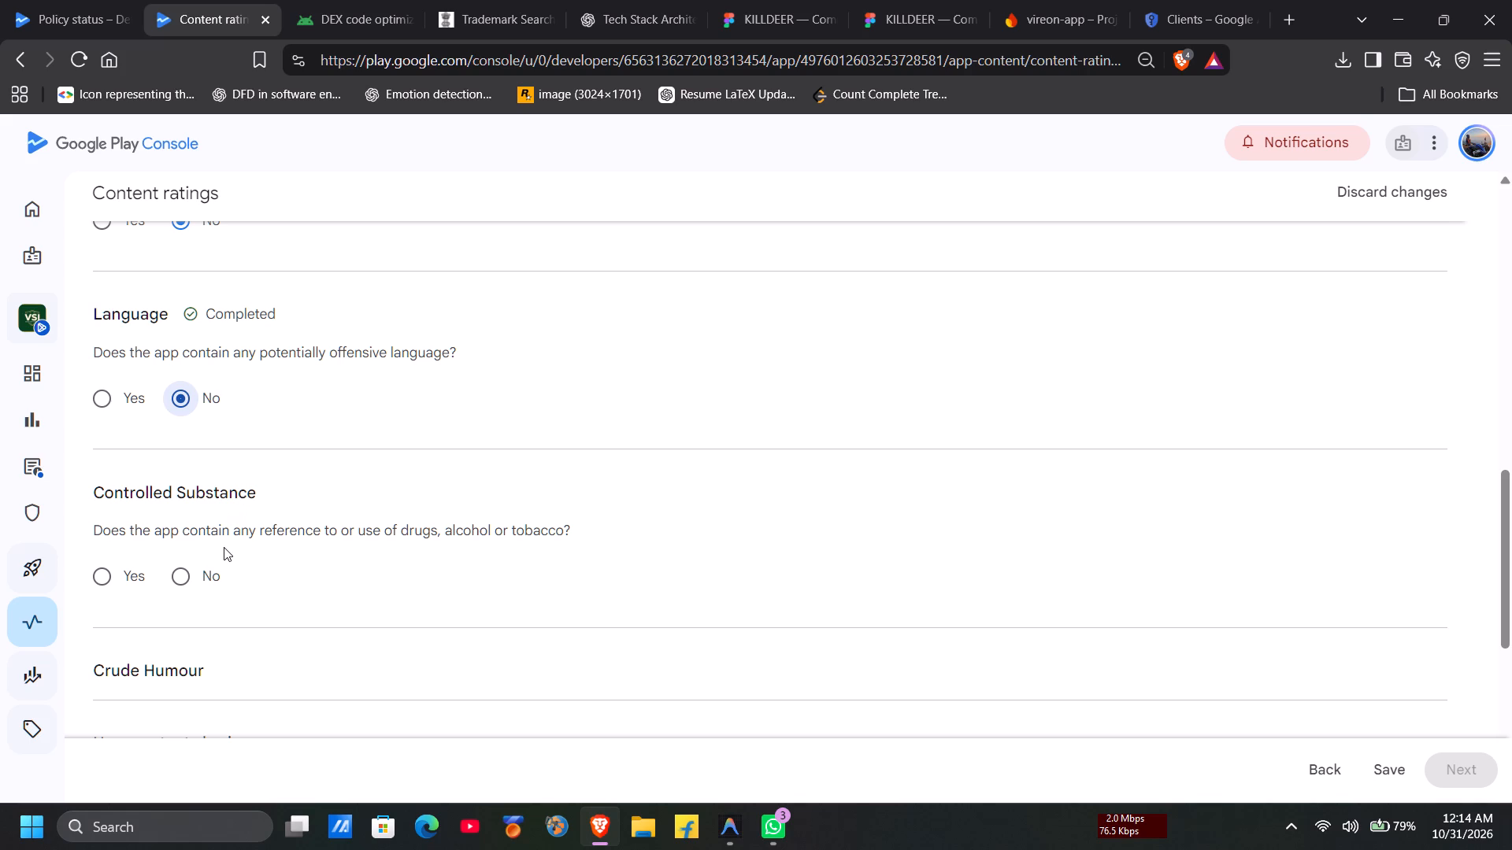
pyautogui.click(193, 567)
pyautogui.scroll(-1, 396, 571)
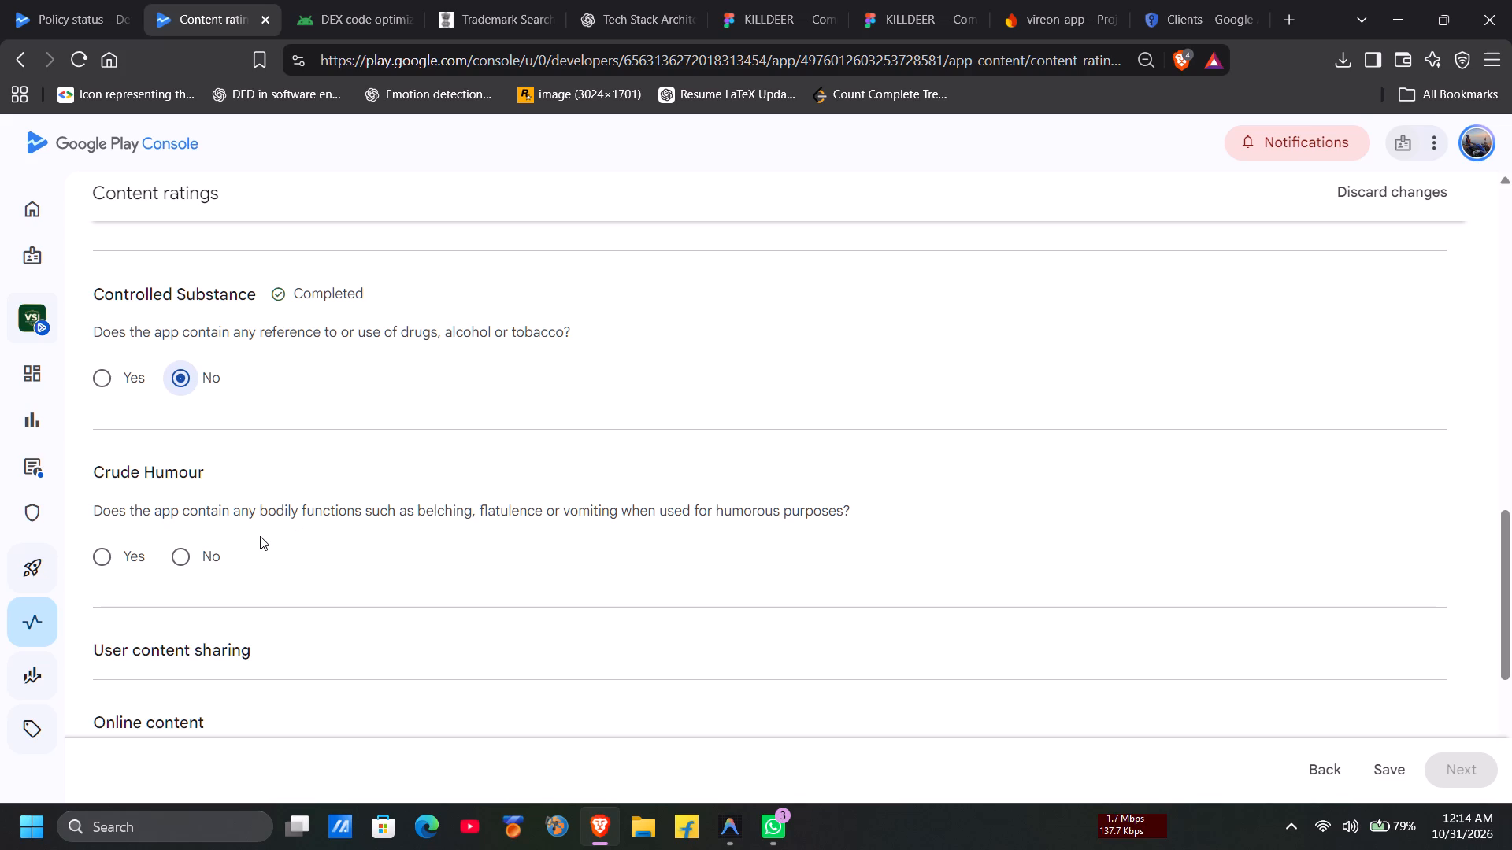
pyautogui.click(187, 563)
# Answer No for User content sharing, Online content and Promotion or sale of age-restricted products or activities.
pyautogui.scroll(-1, 388, 564)
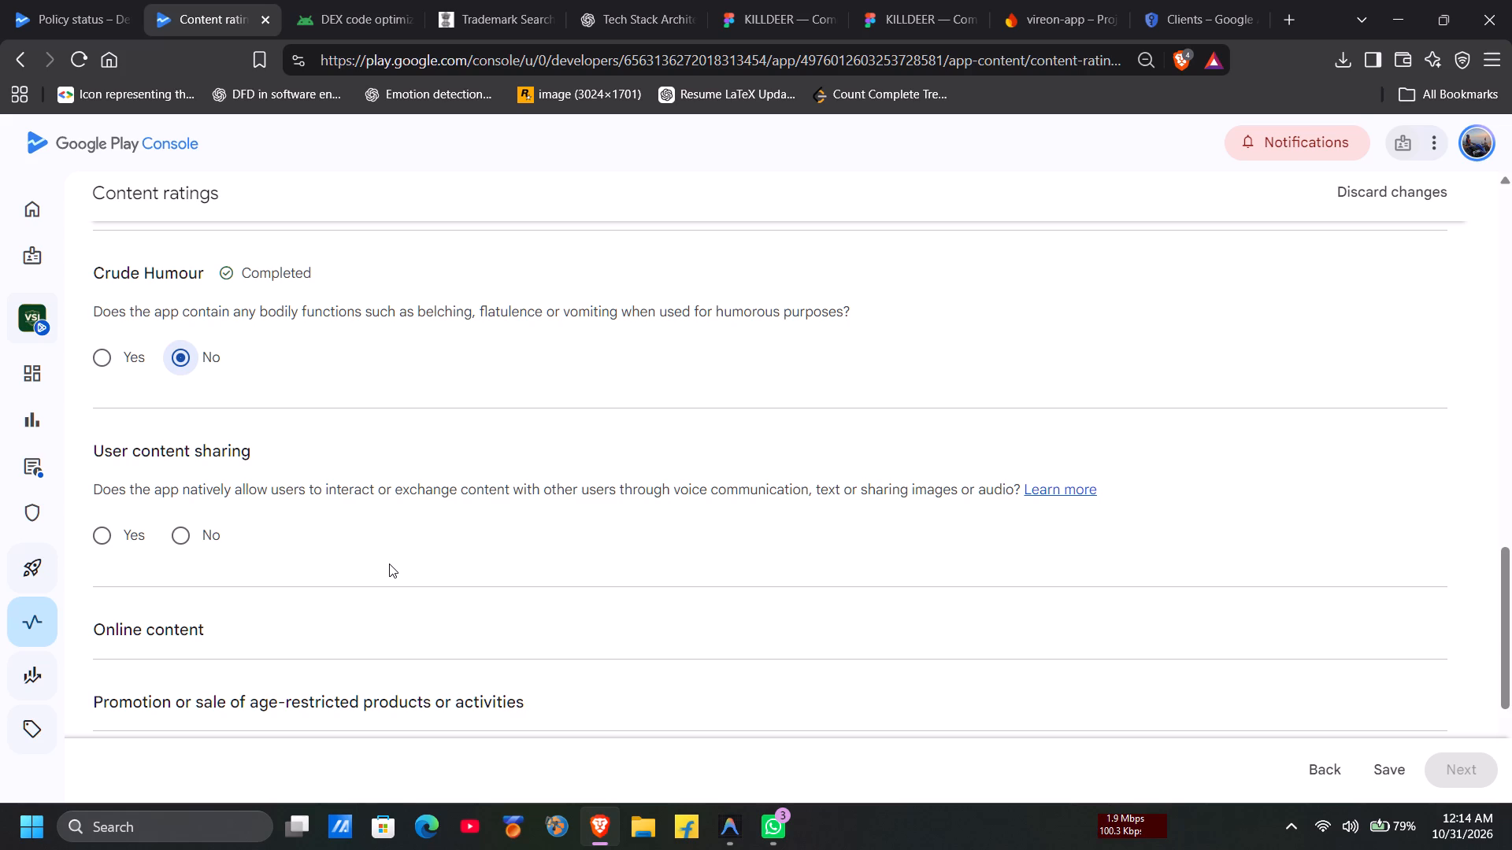
pyautogui.click(187, 549)
pyautogui.scroll(-1, 302, 552)
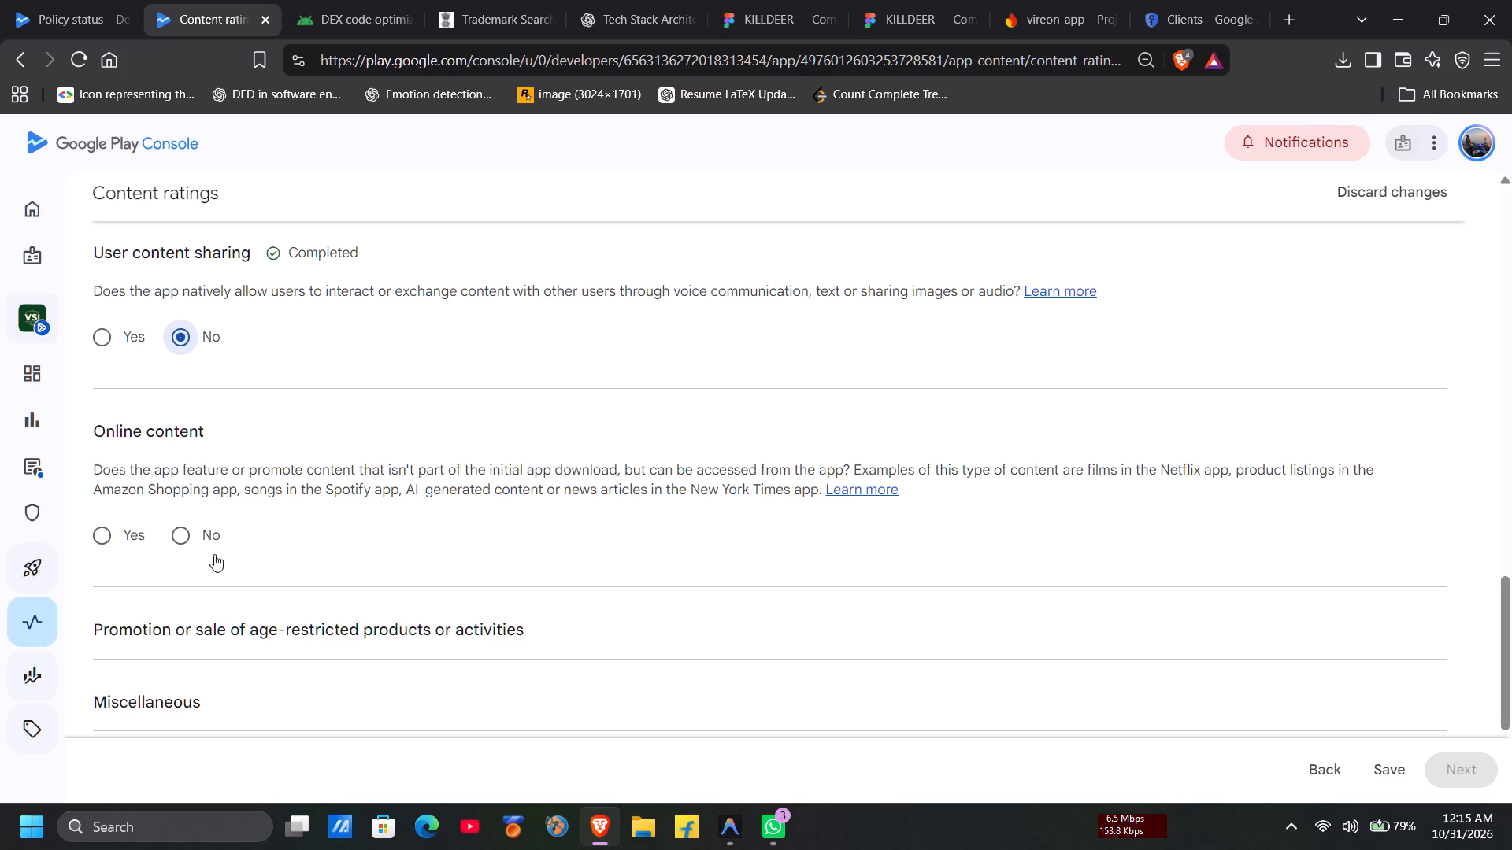
pyautogui.click(169, 539)
pyautogui.scroll(-1, 315, 575)
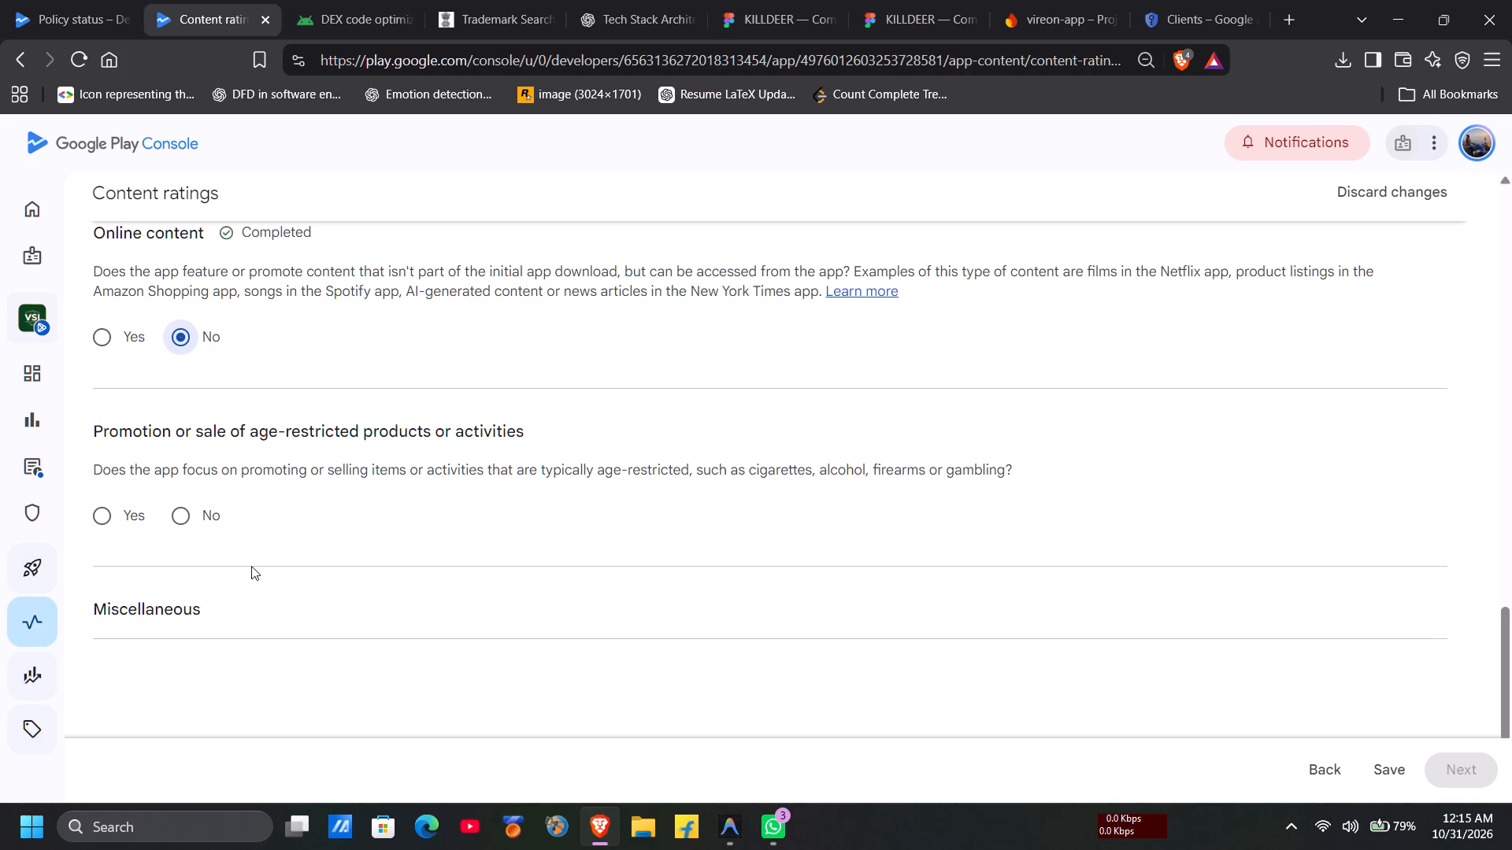
pyautogui.click(165, 527)
# Under Miscellaneous, answer Yes for location sharing and news or educational product, and No for digital goods, cash rewards and web browser.
pyautogui.scroll(-1, 288, 584)
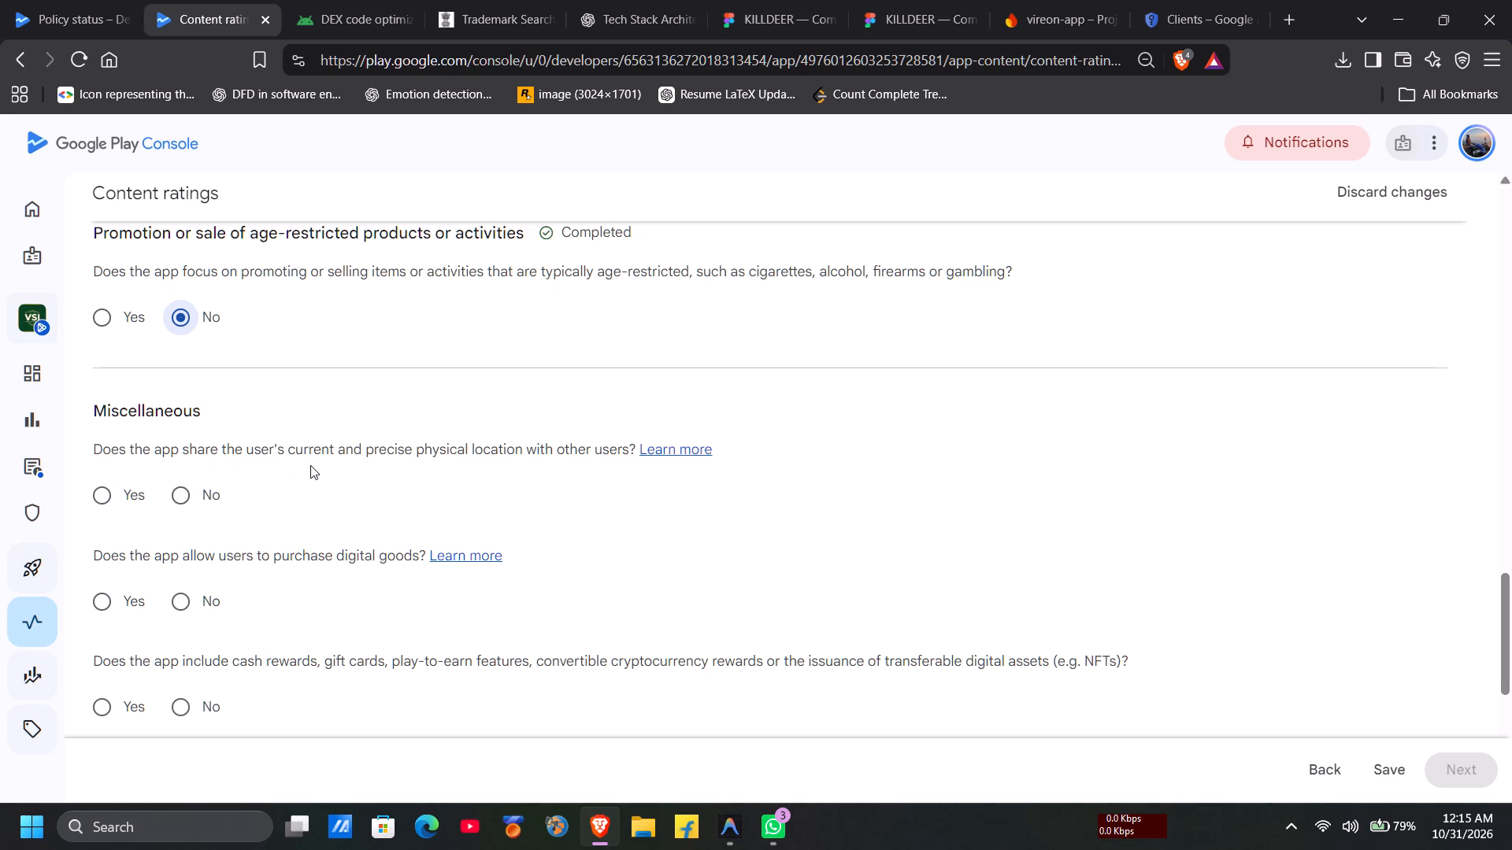
pyautogui.click(105, 490)
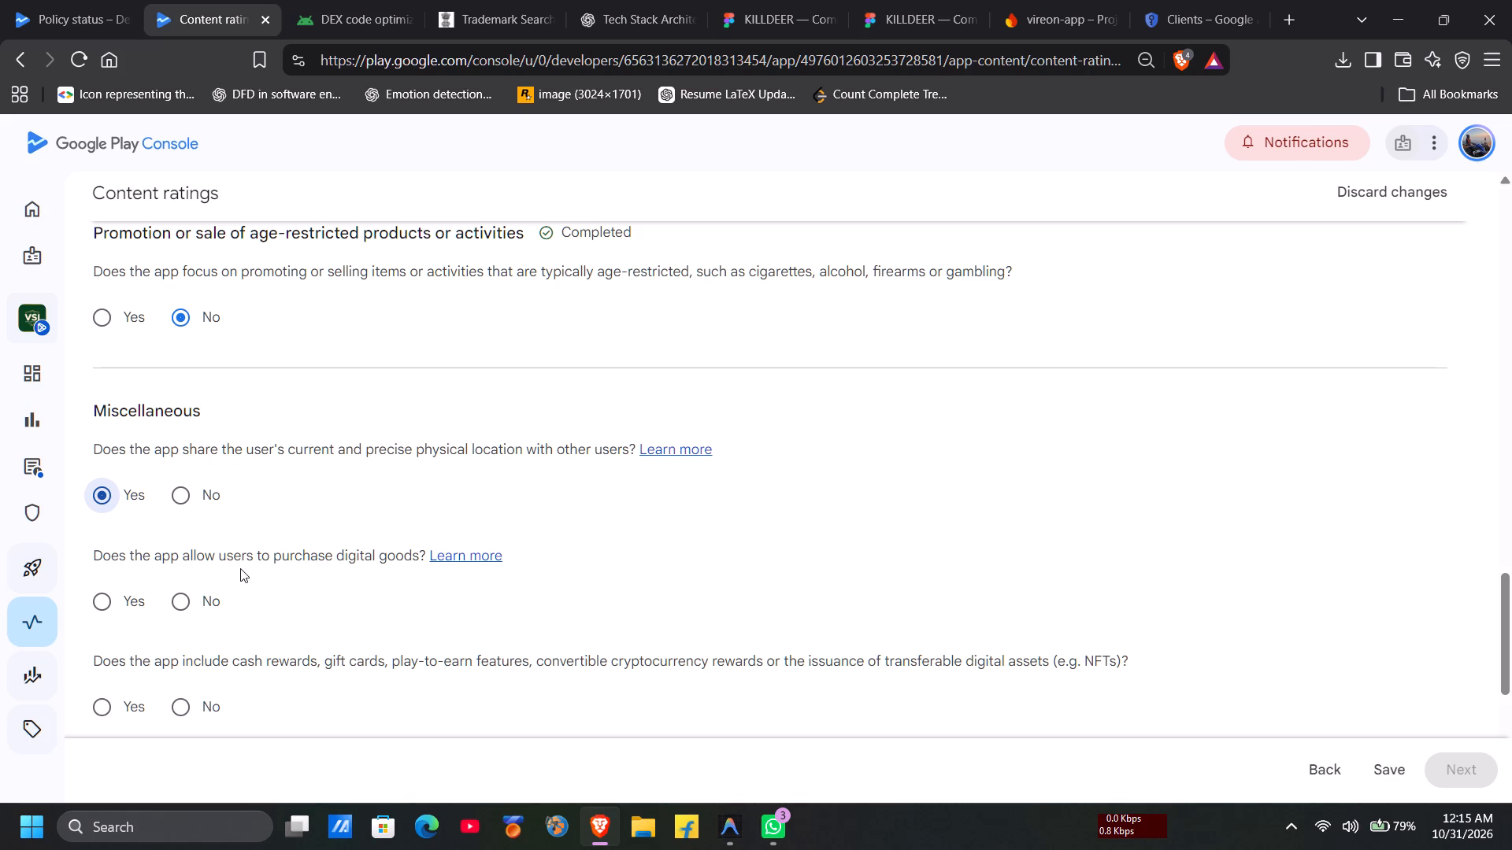
pyautogui.click(189, 602)
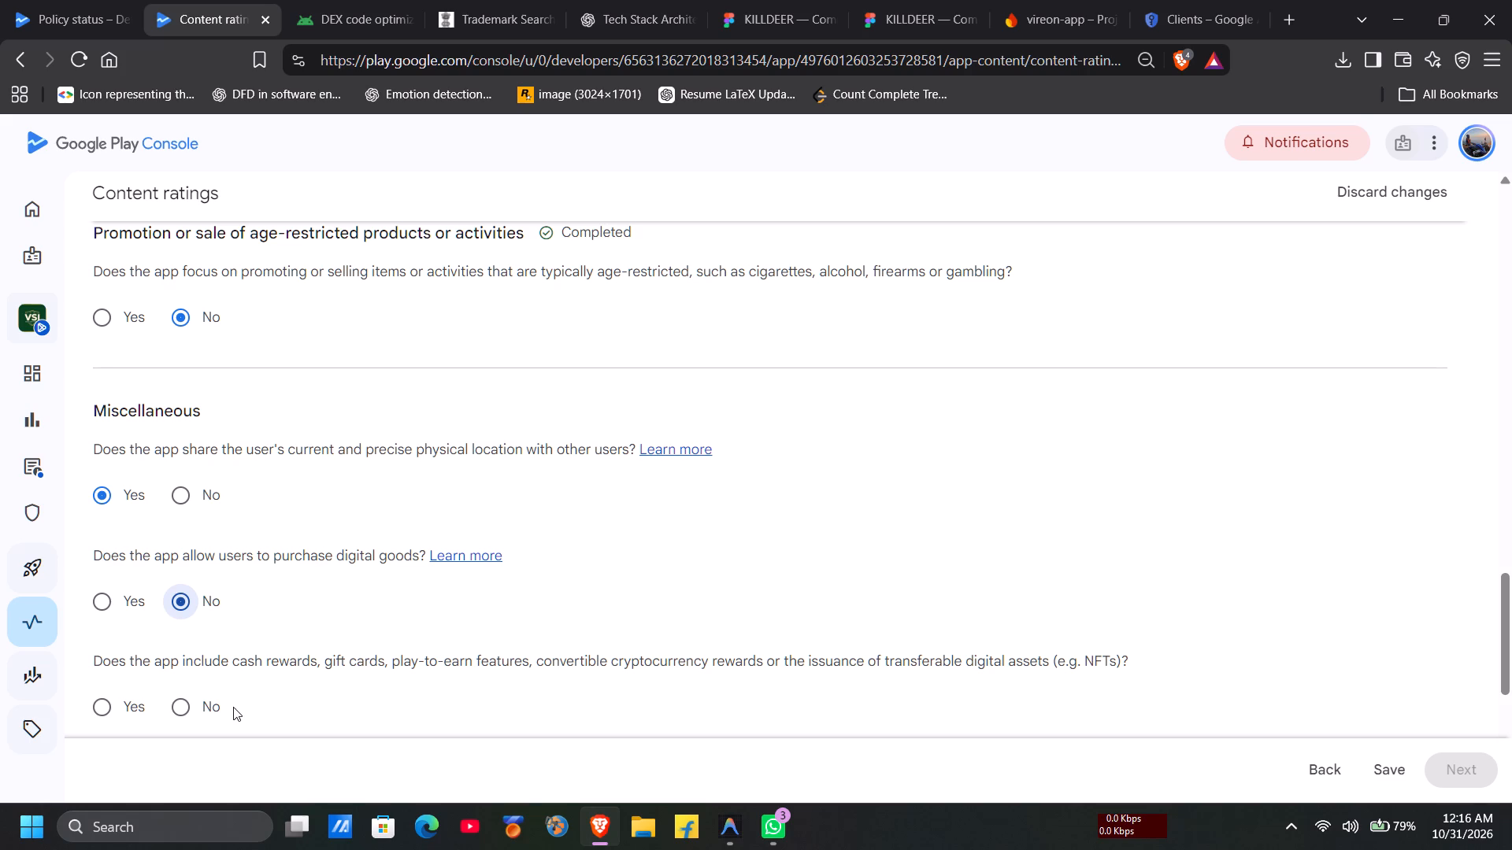
pyautogui.click(189, 711)
pyautogui.scroll(-2, 447, 654)
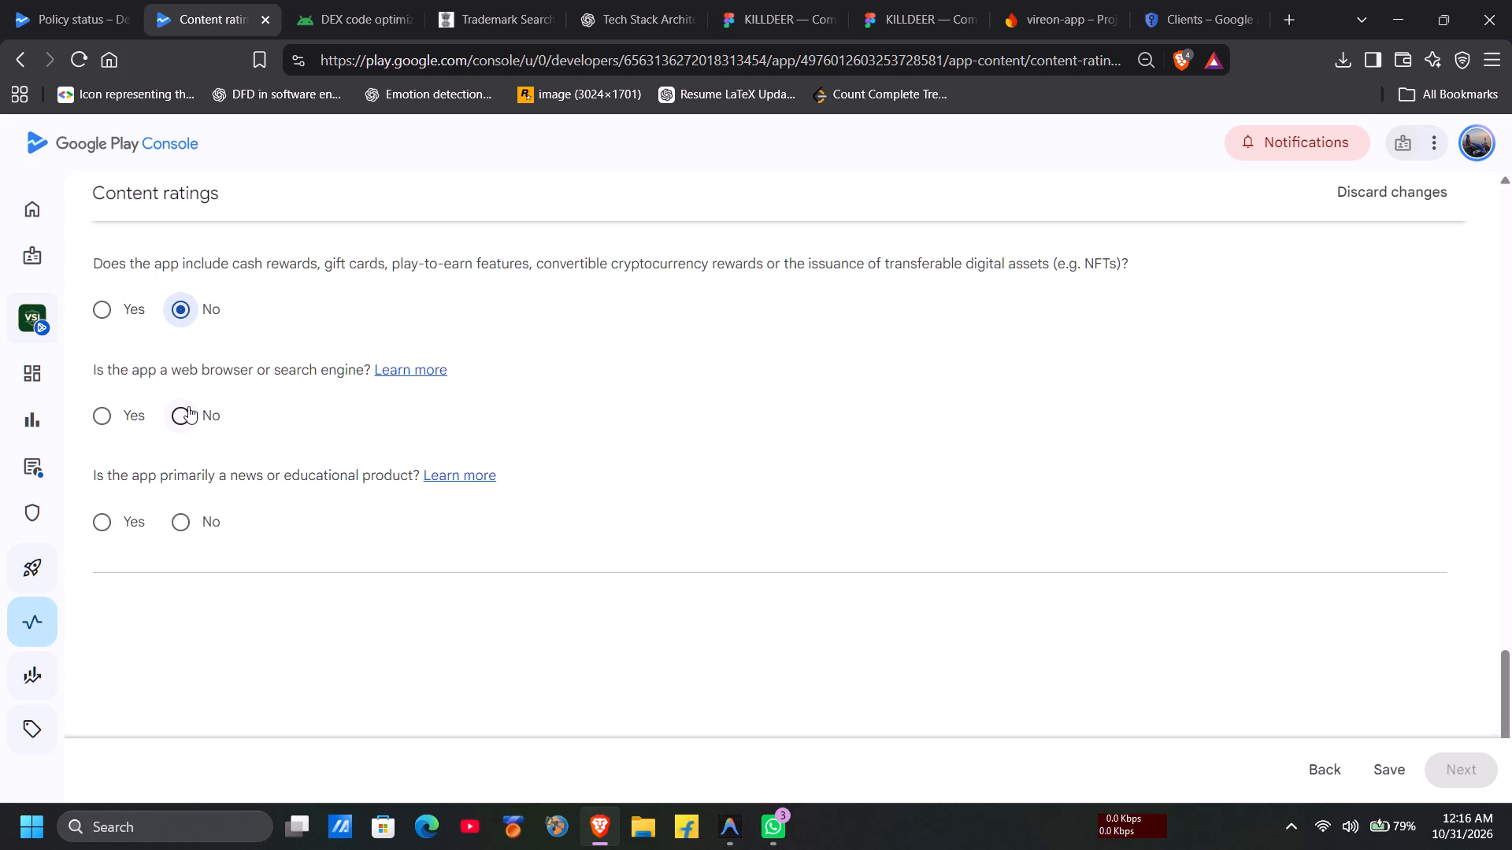
pyautogui.click(109, 522)
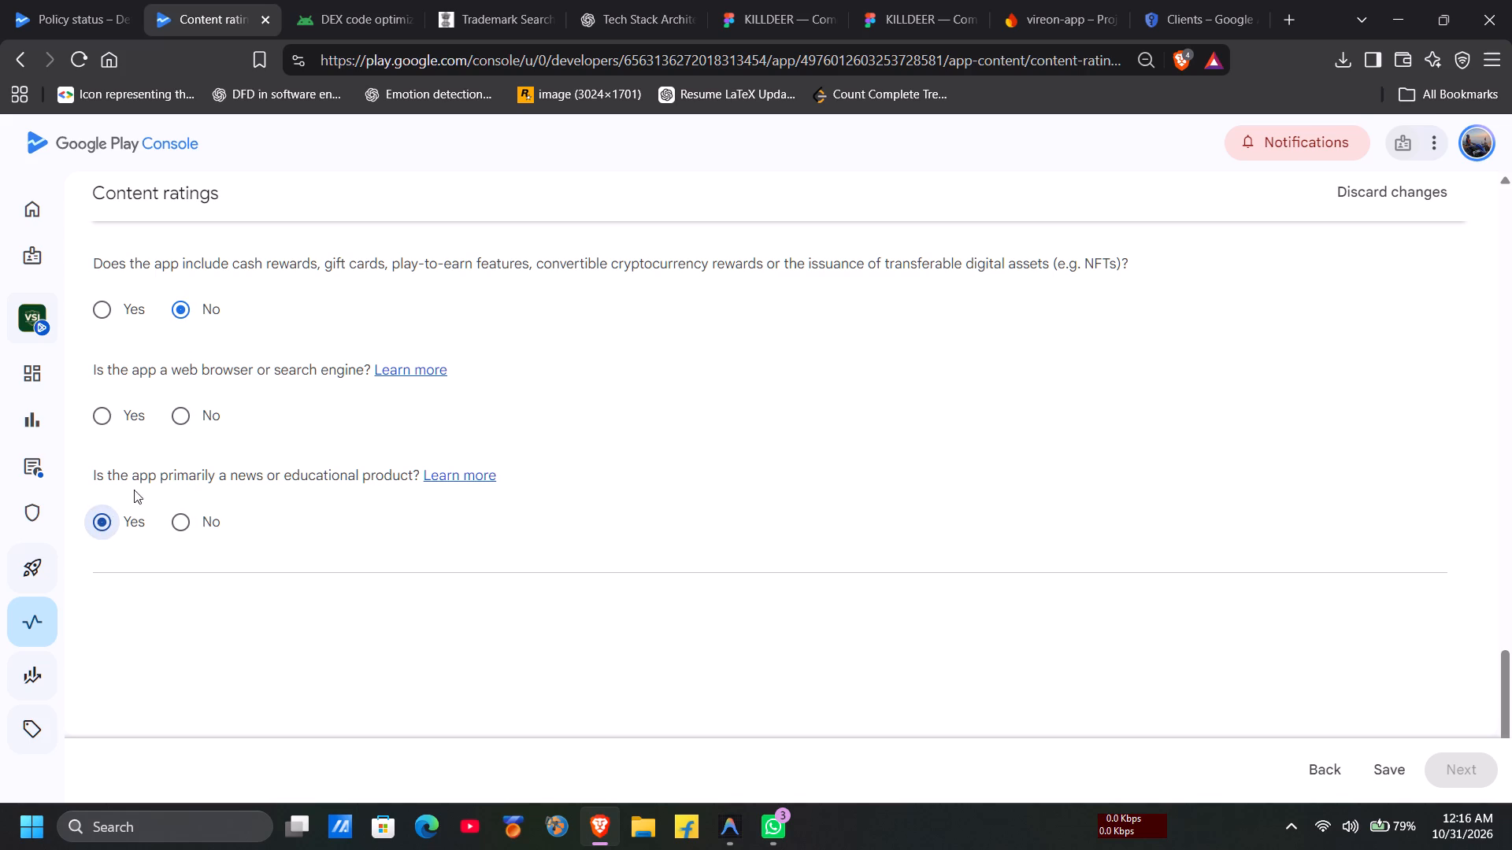
pyautogui.click(187, 412)
# Save the completed questionnaire and continue to the Summary stage.
pyautogui.scroll(-3, 679, 549)
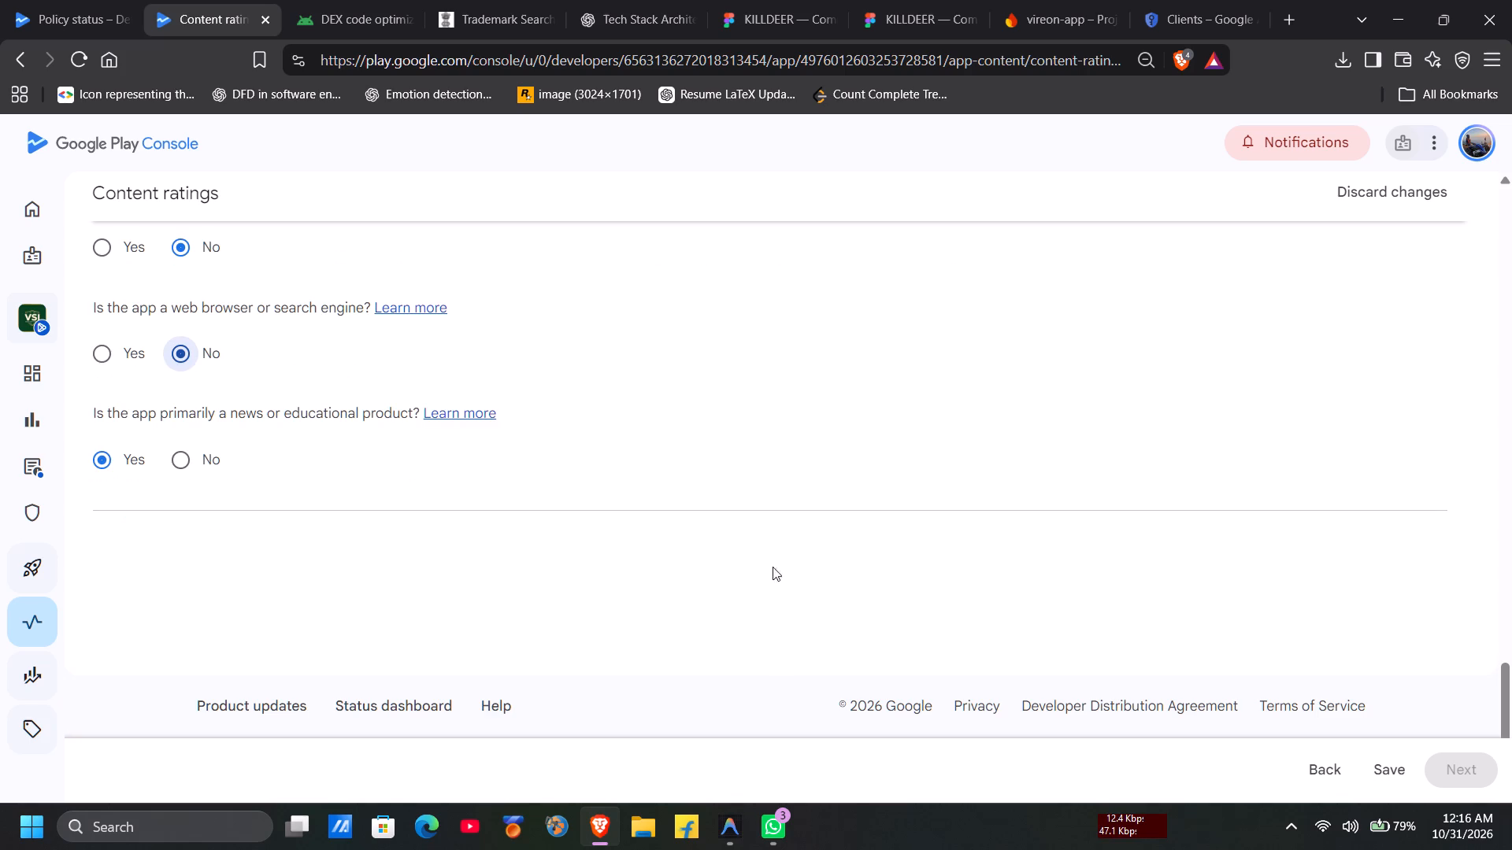
pyautogui.scroll(-3, 662, 550)
pyautogui.click(1399, 770)
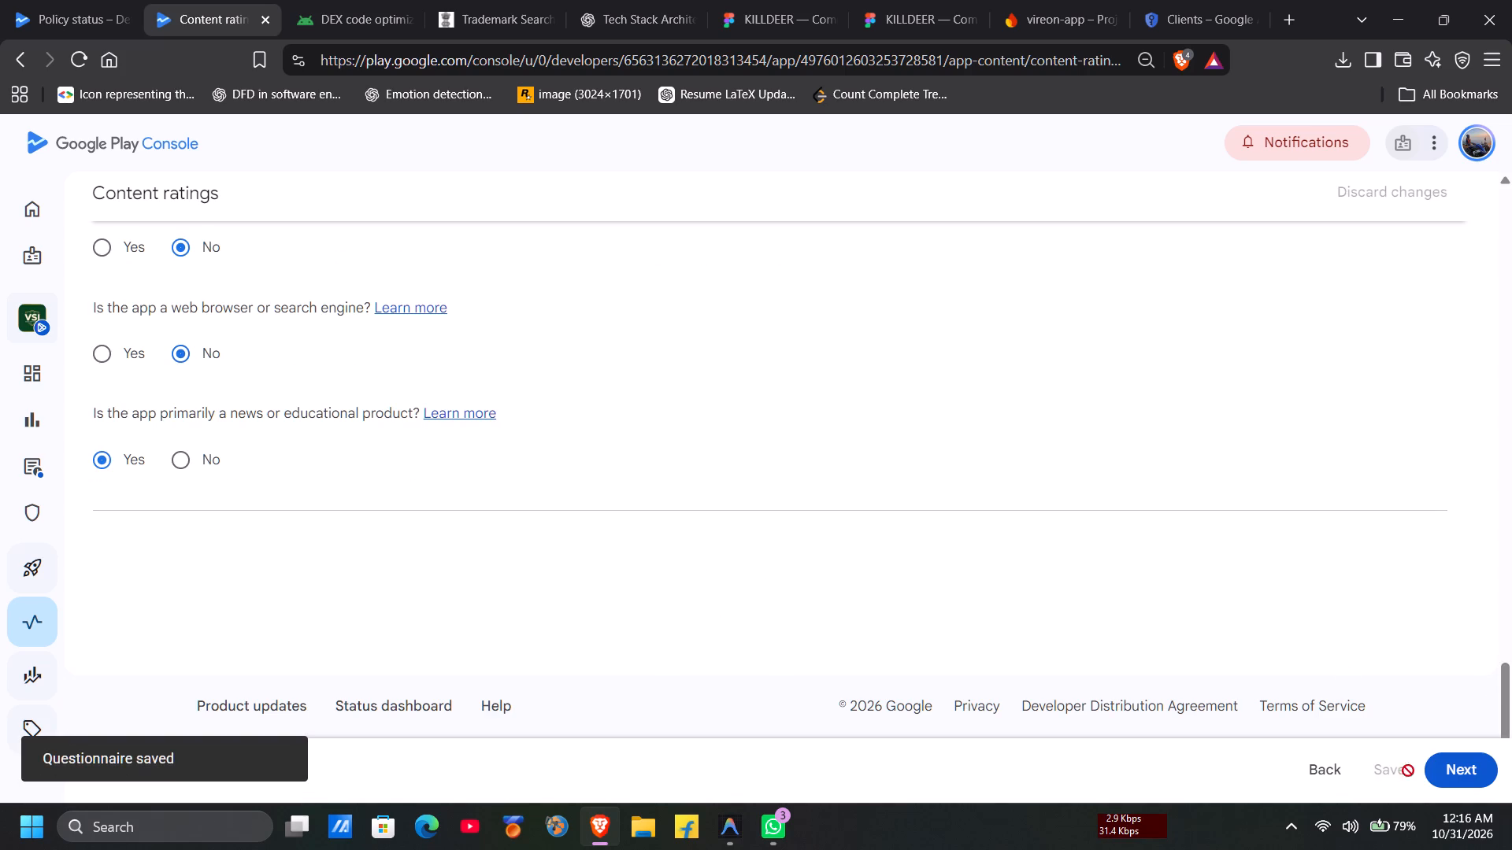
pyautogui.click(1468, 771)
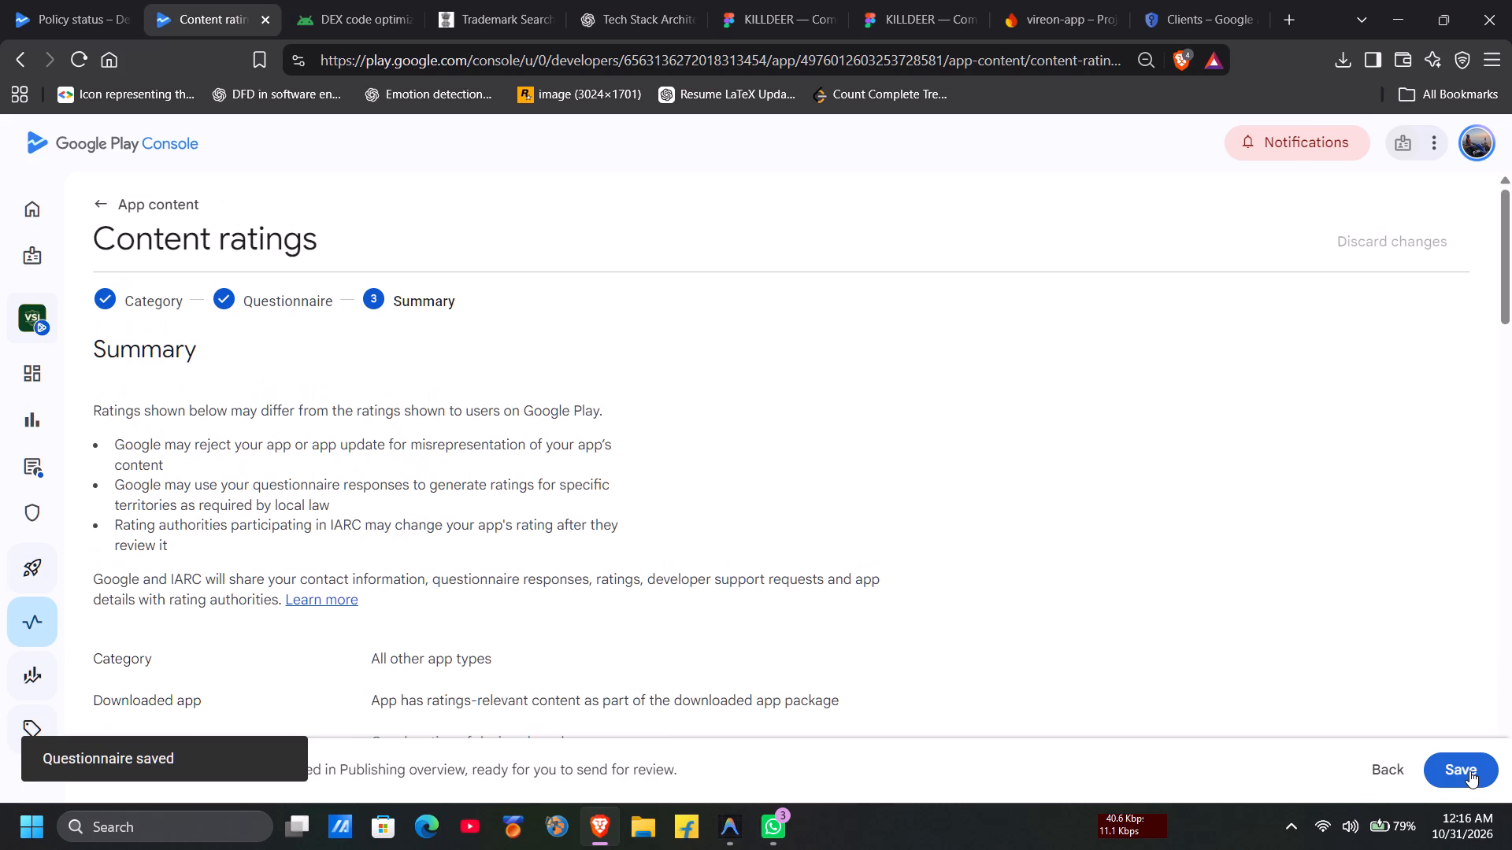
# Review the content ratings summary, save it and go to the Publishing overview.
pyautogui.scroll(-4, 1041, 608)
pyautogui.scroll(-4, 927, 601)
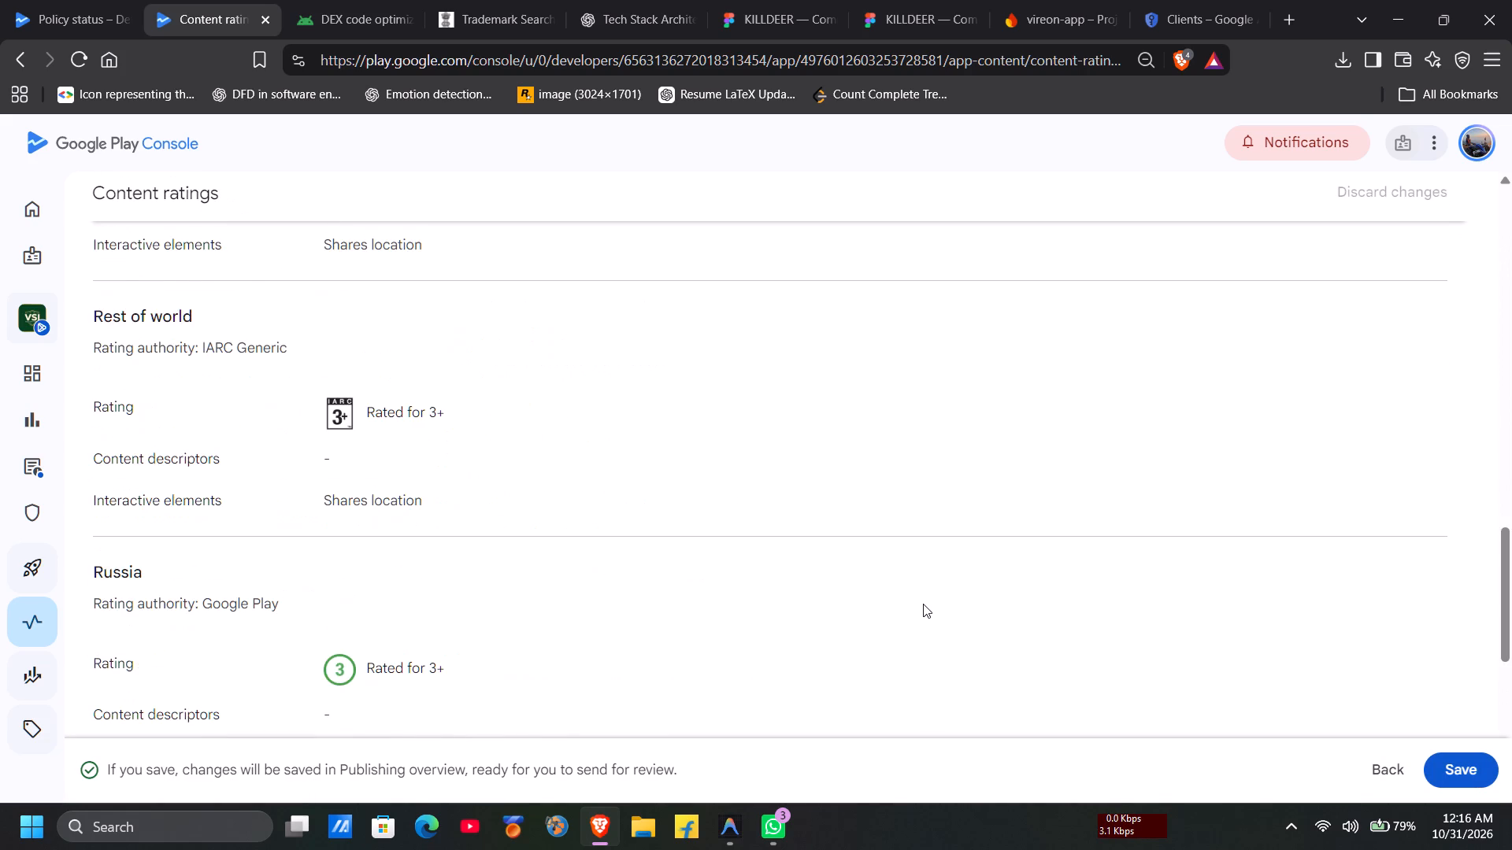
pyautogui.scroll(-10, 923, 604)
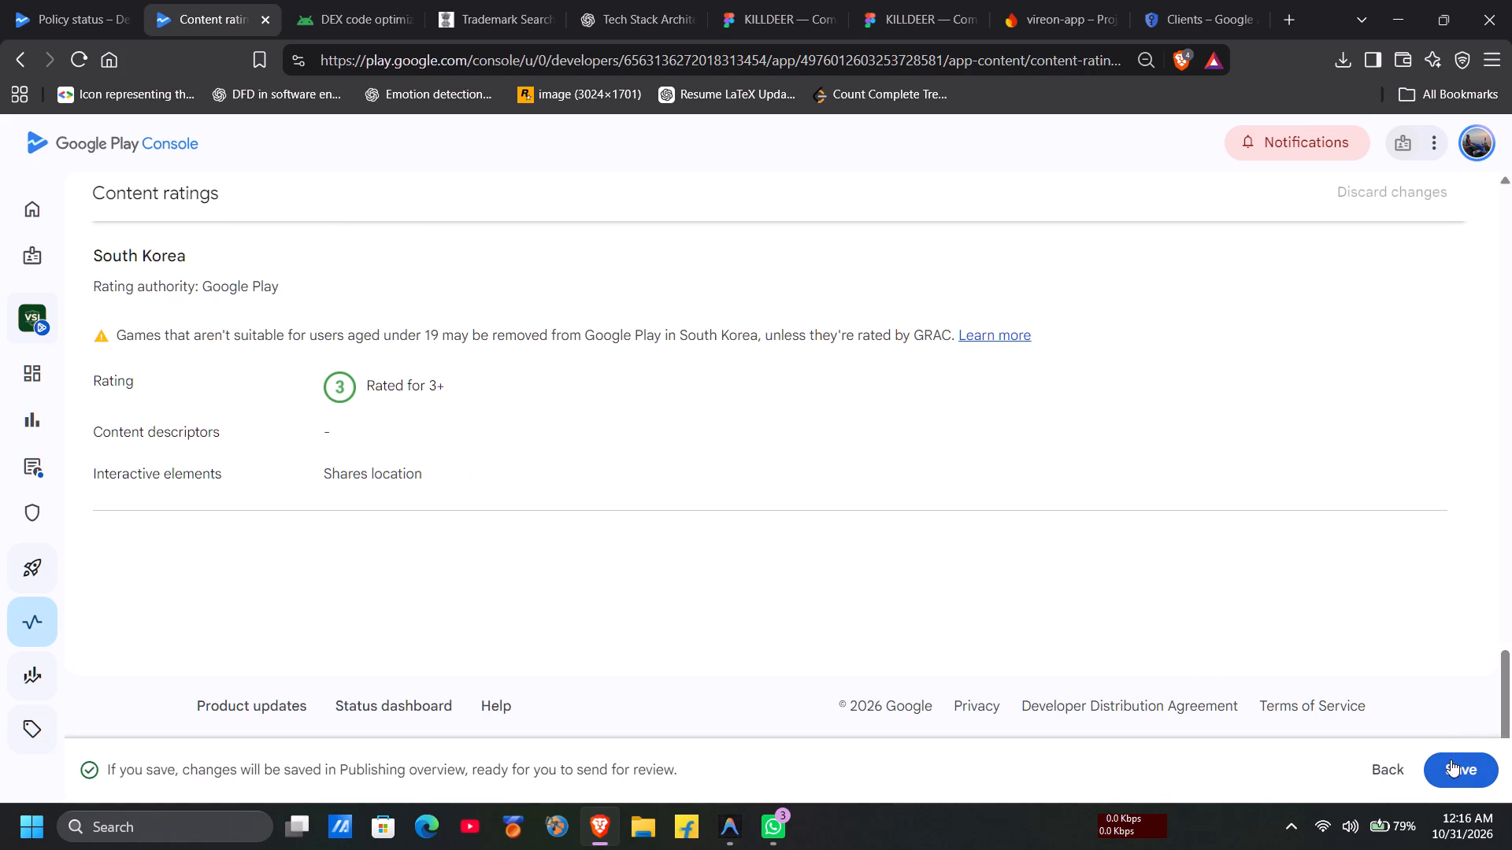
pyautogui.click(1451, 765)
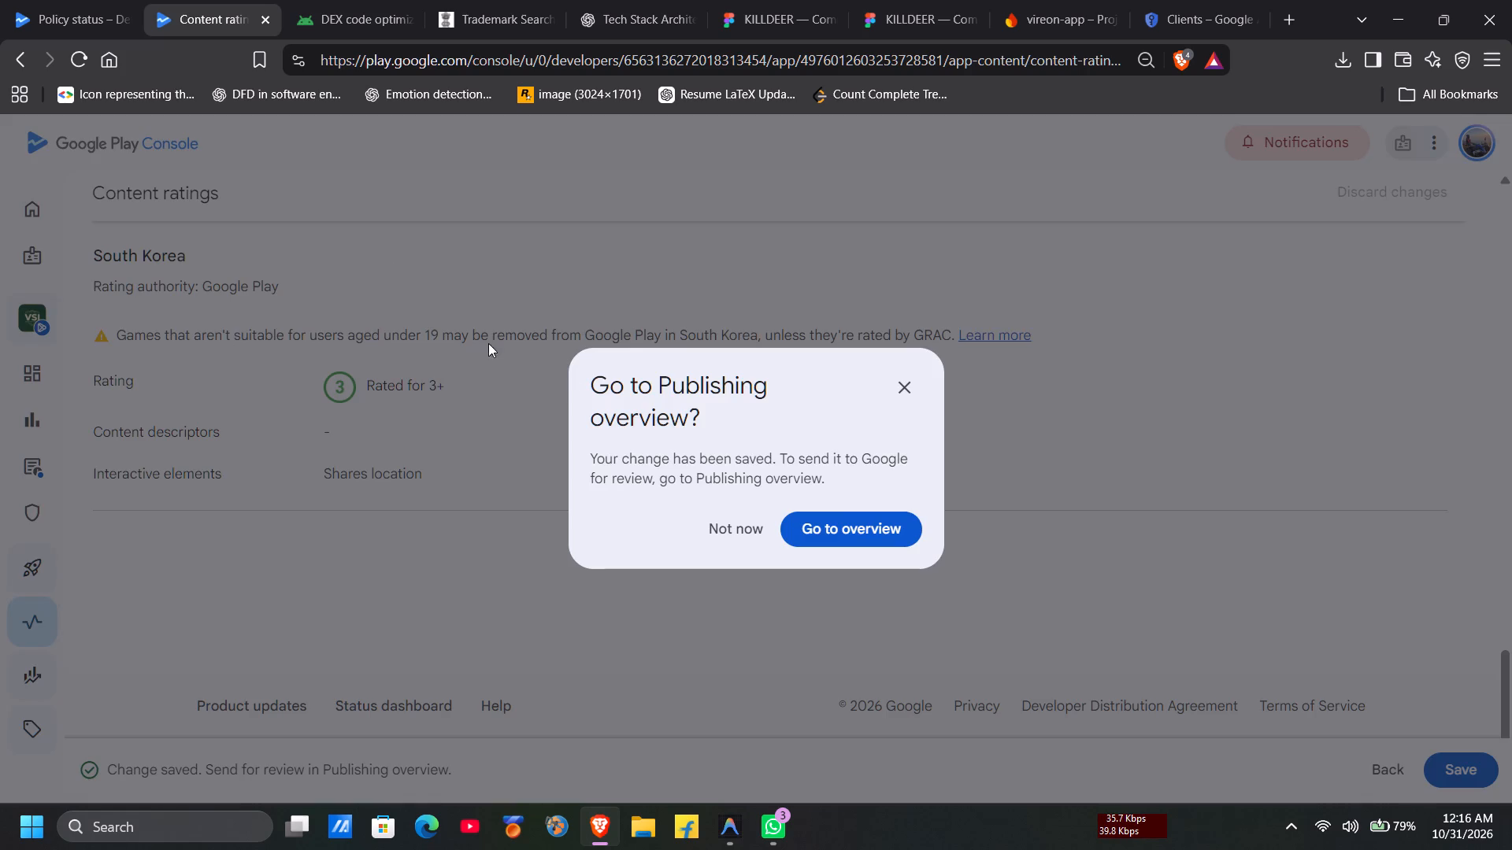
pyautogui.click(844, 527)
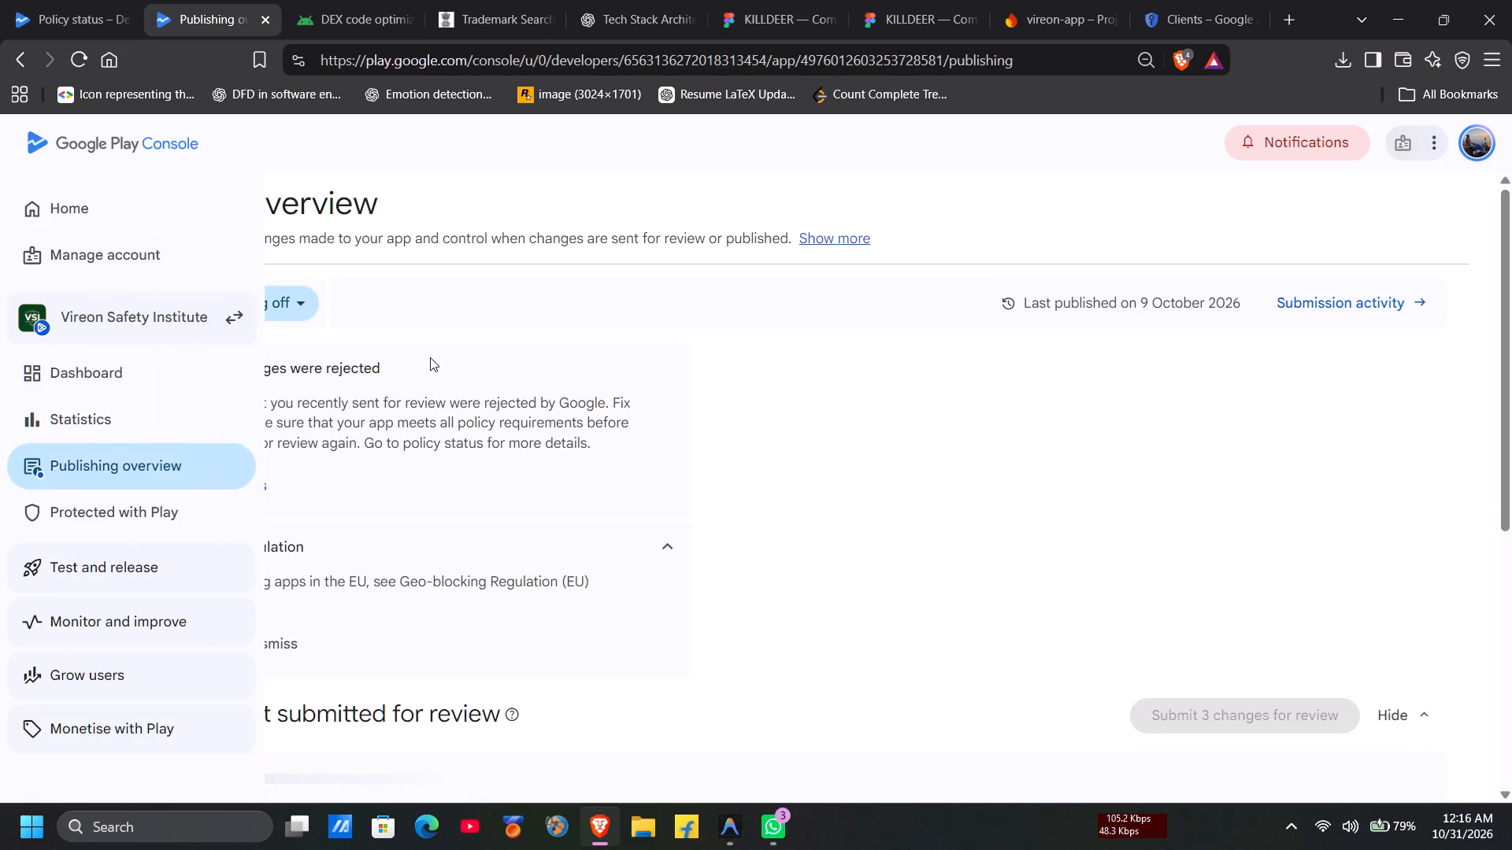
# Review the changes not yet submitted and open the production Countries/regions change to check the targeted countries.
pyautogui.scroll(-2, 761, 492)
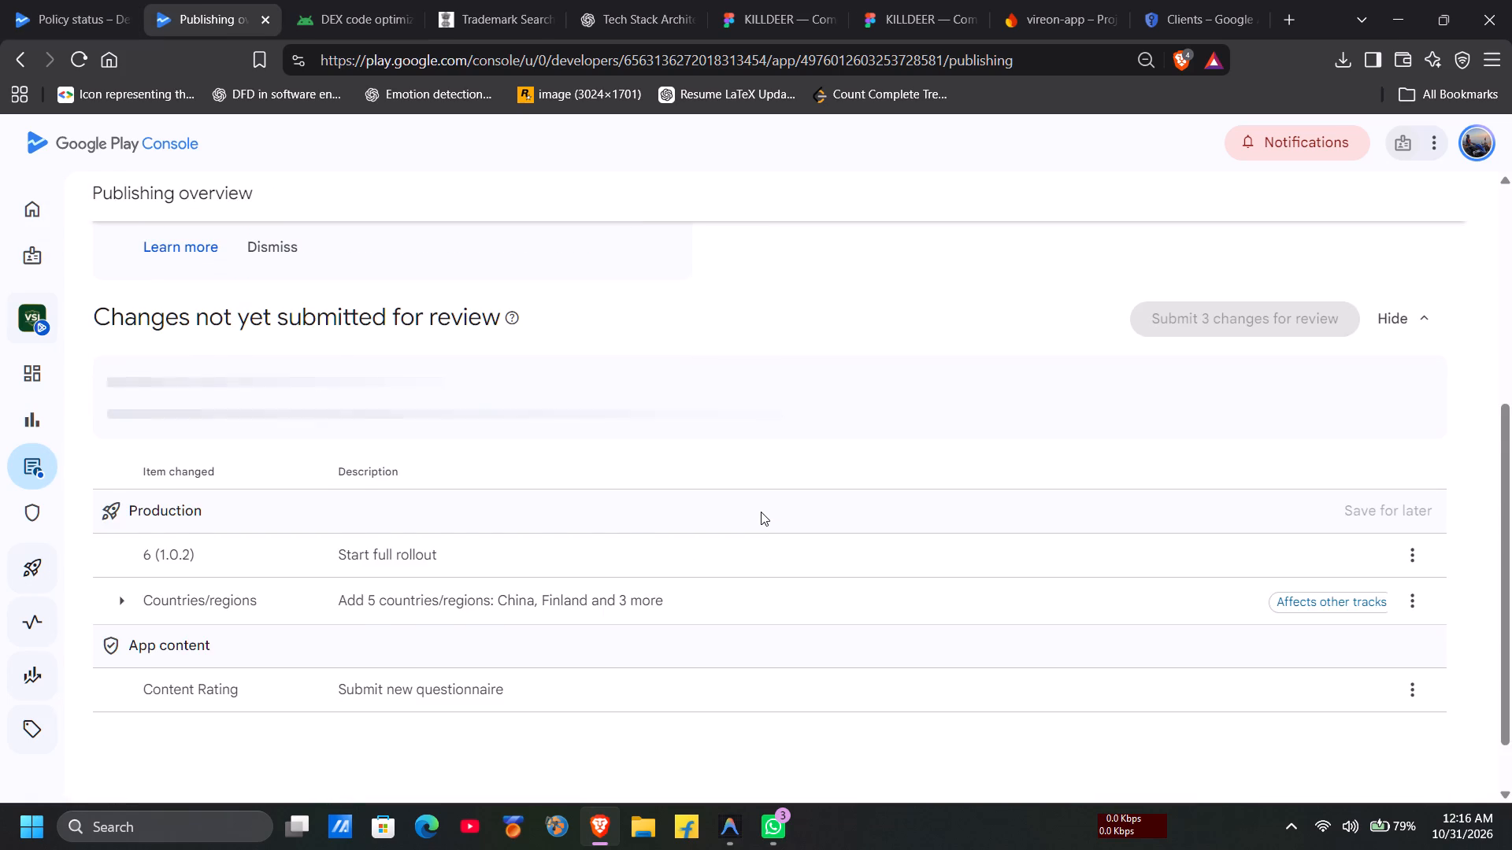
pyautogui.scroll(-1, 761, 512)
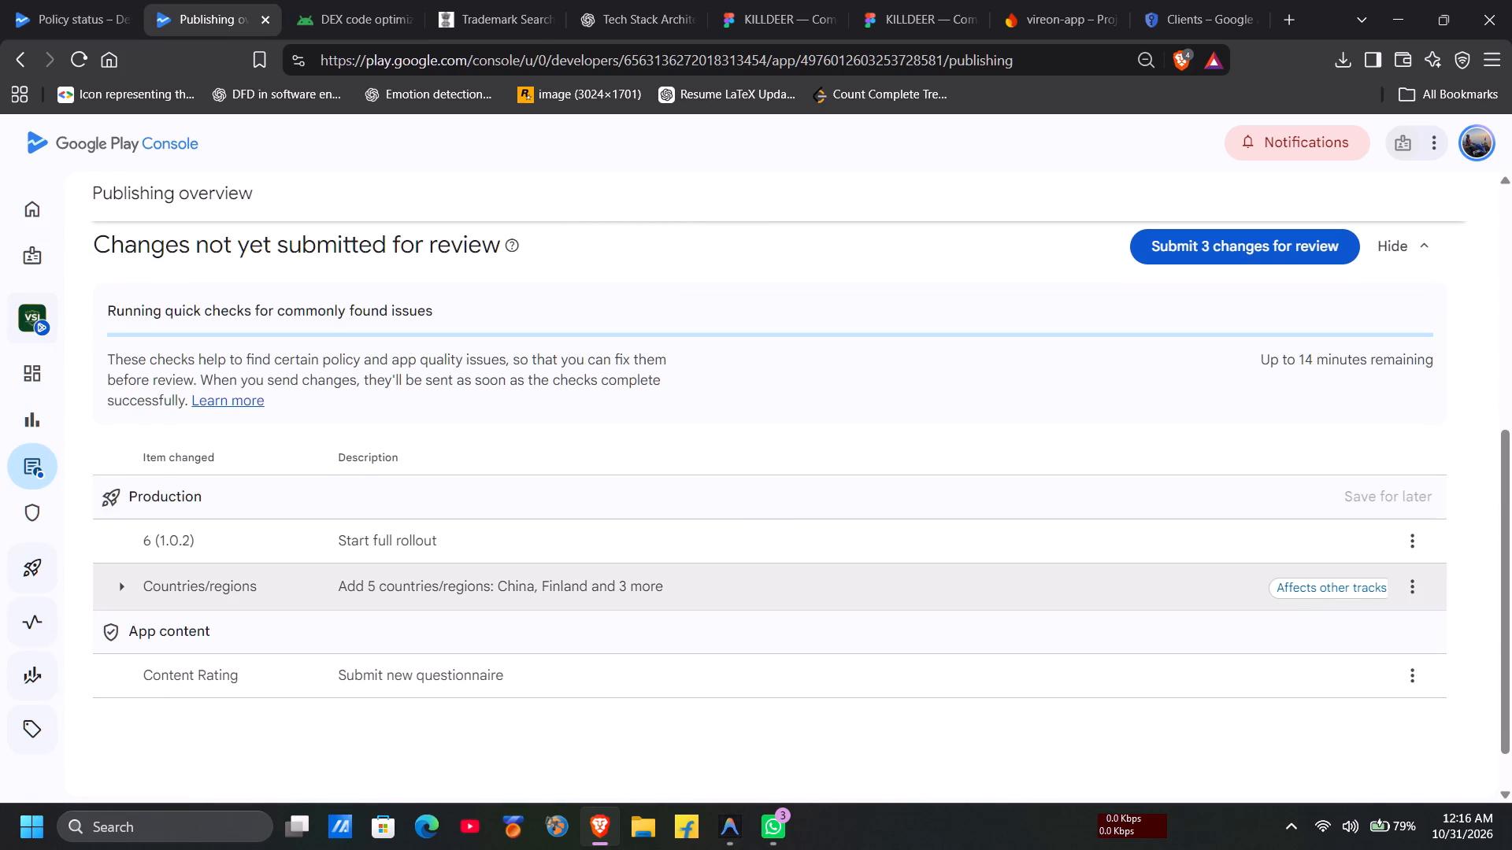
pyautogui.click(1400, 582)
pyautogui.click(1360, 647)
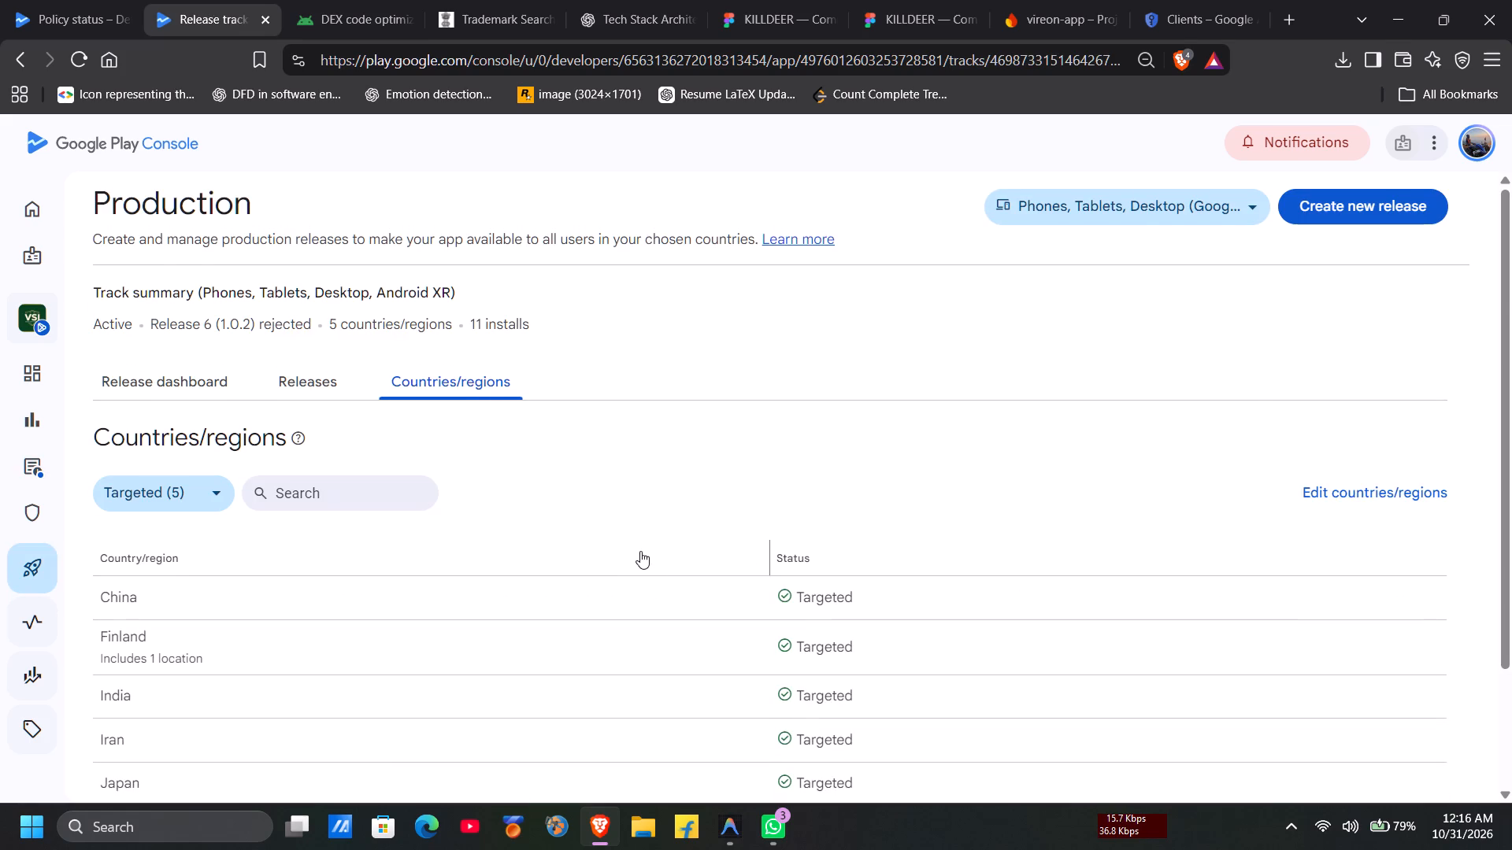
pyautogui.scroll(-1, 647, 553)
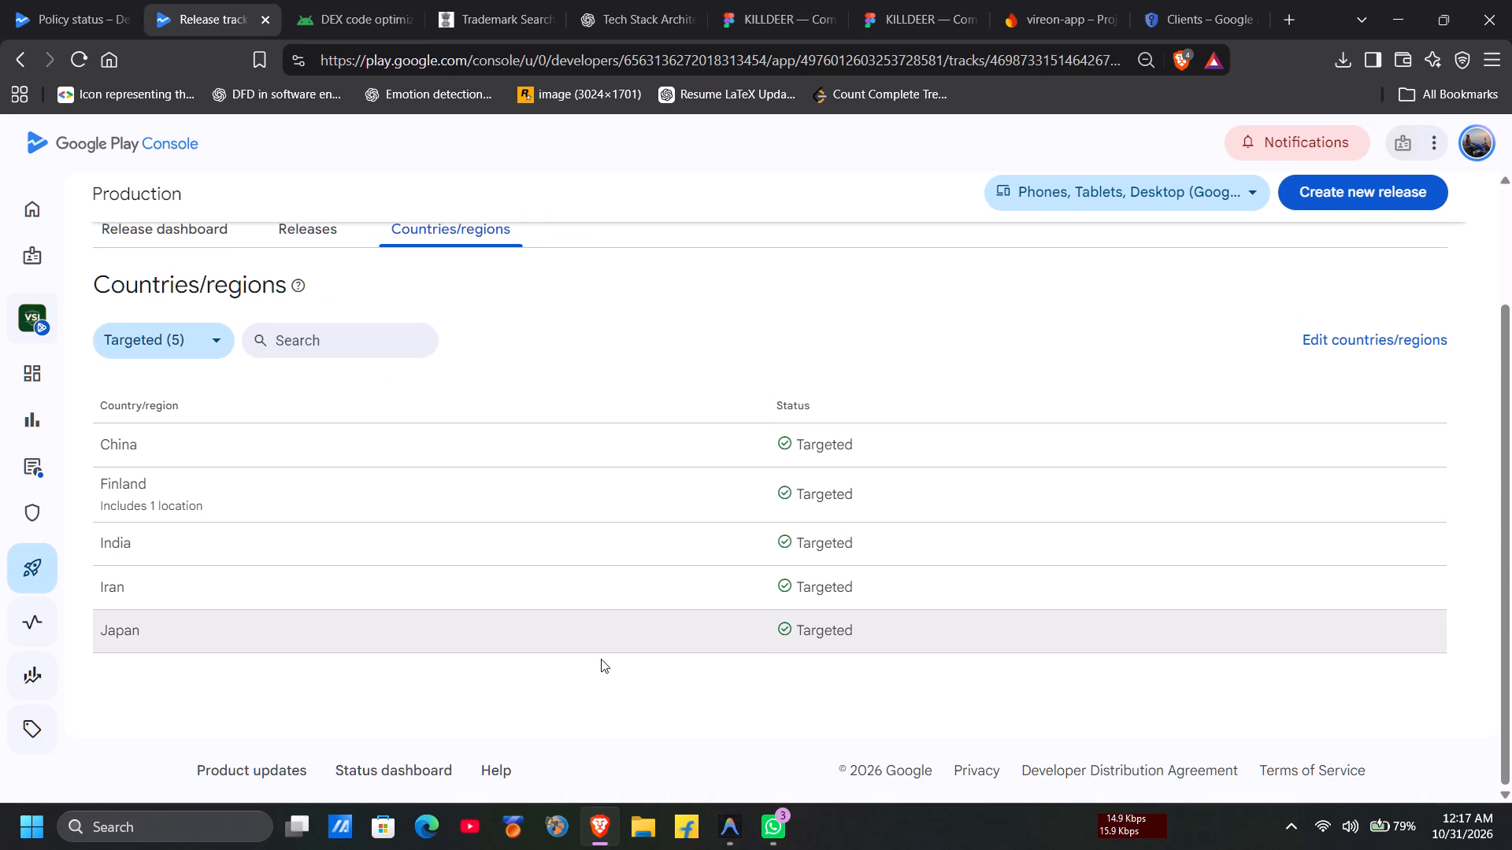
pyautogui.click(932, 626)
pyautogui.scroll(1, 574, 430)
# Open the production track's targeted countries/regions for editing and deselect China.
pyautogui.click(1370, 490)
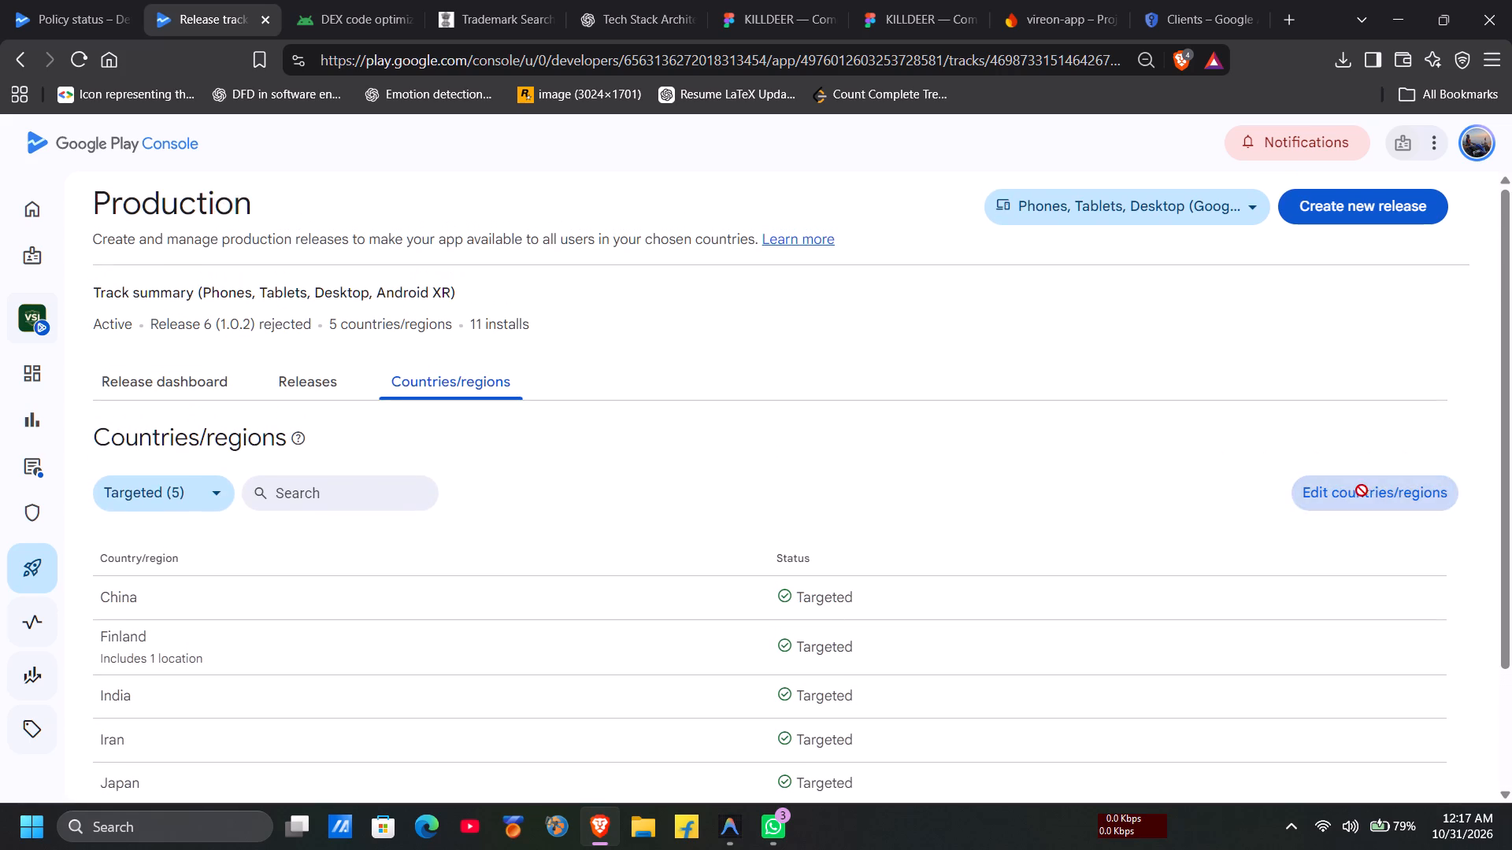
pyautogui.scroll(-2, 780, 462)
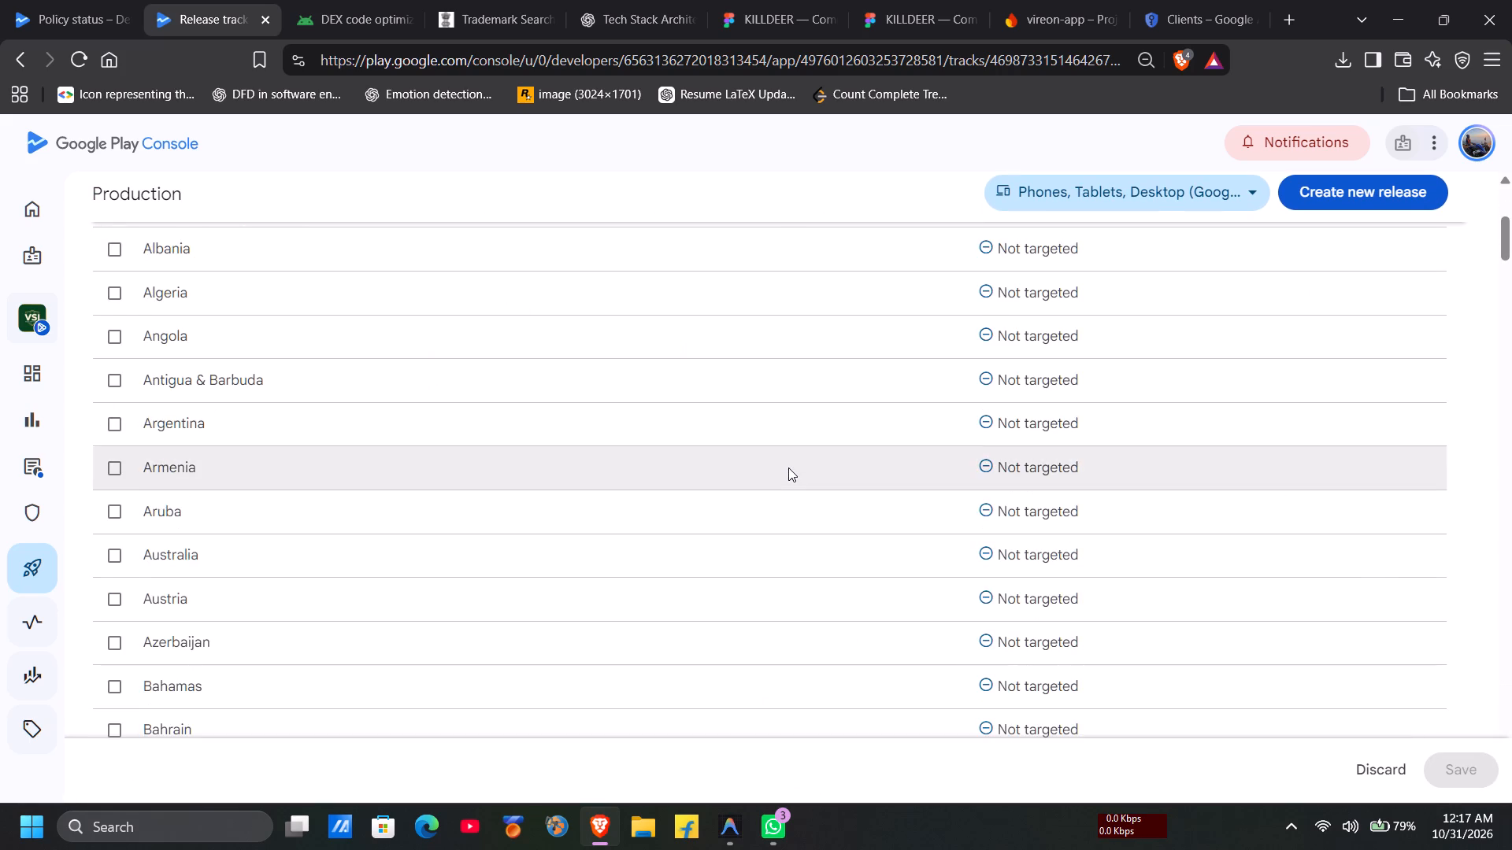
pyautogui.scroll(-2, 790, 468)
pyautogui.scroll(3, 650, 468)
pyautogui.scroll(-1, 650, 468)
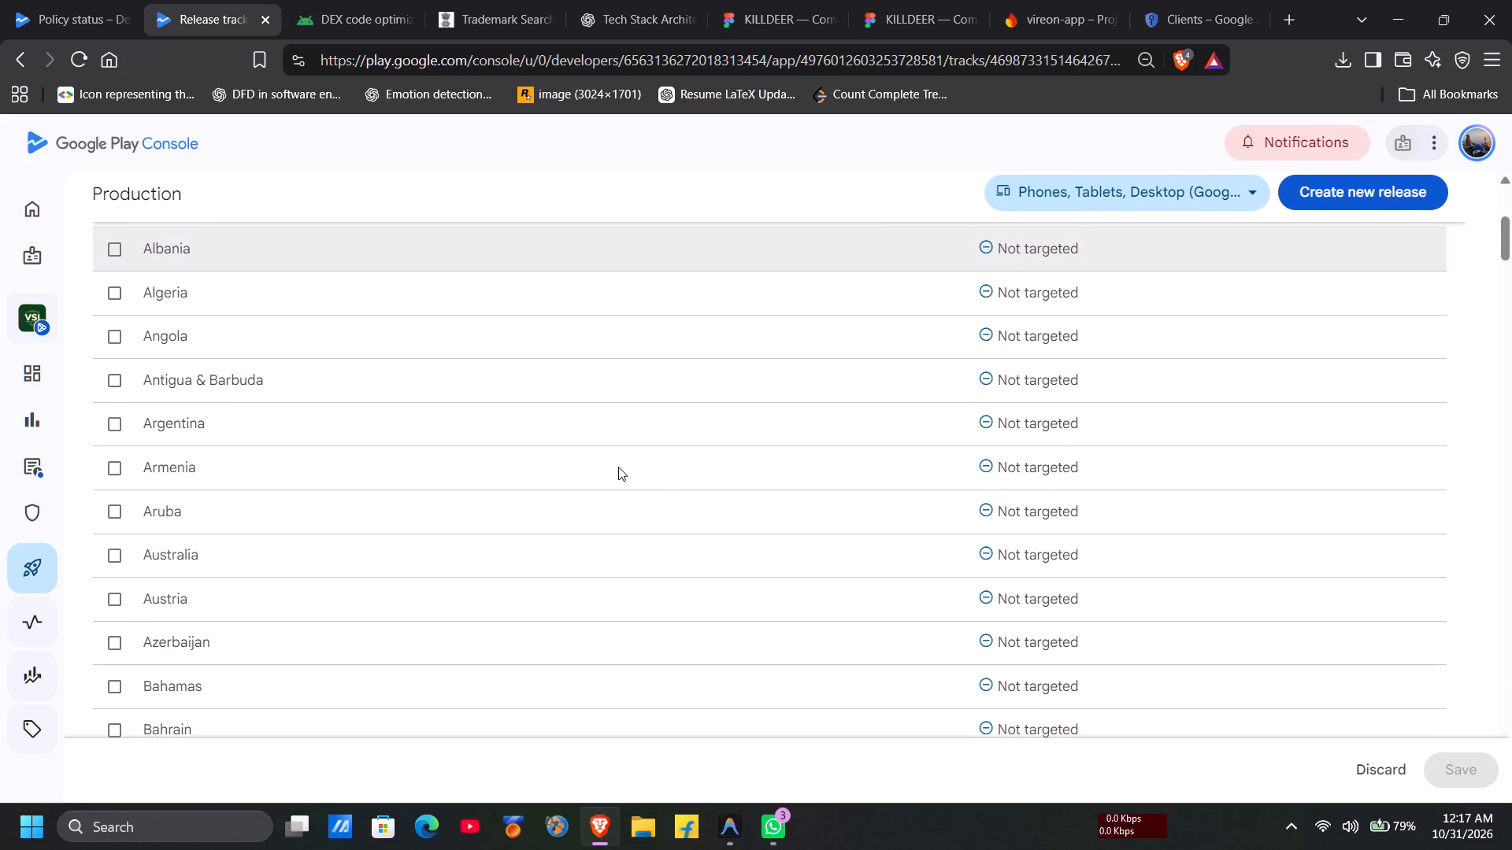
pyautogui.scroll(3, 610, 467)
pyautogui.scroll(-7, 580, 475)
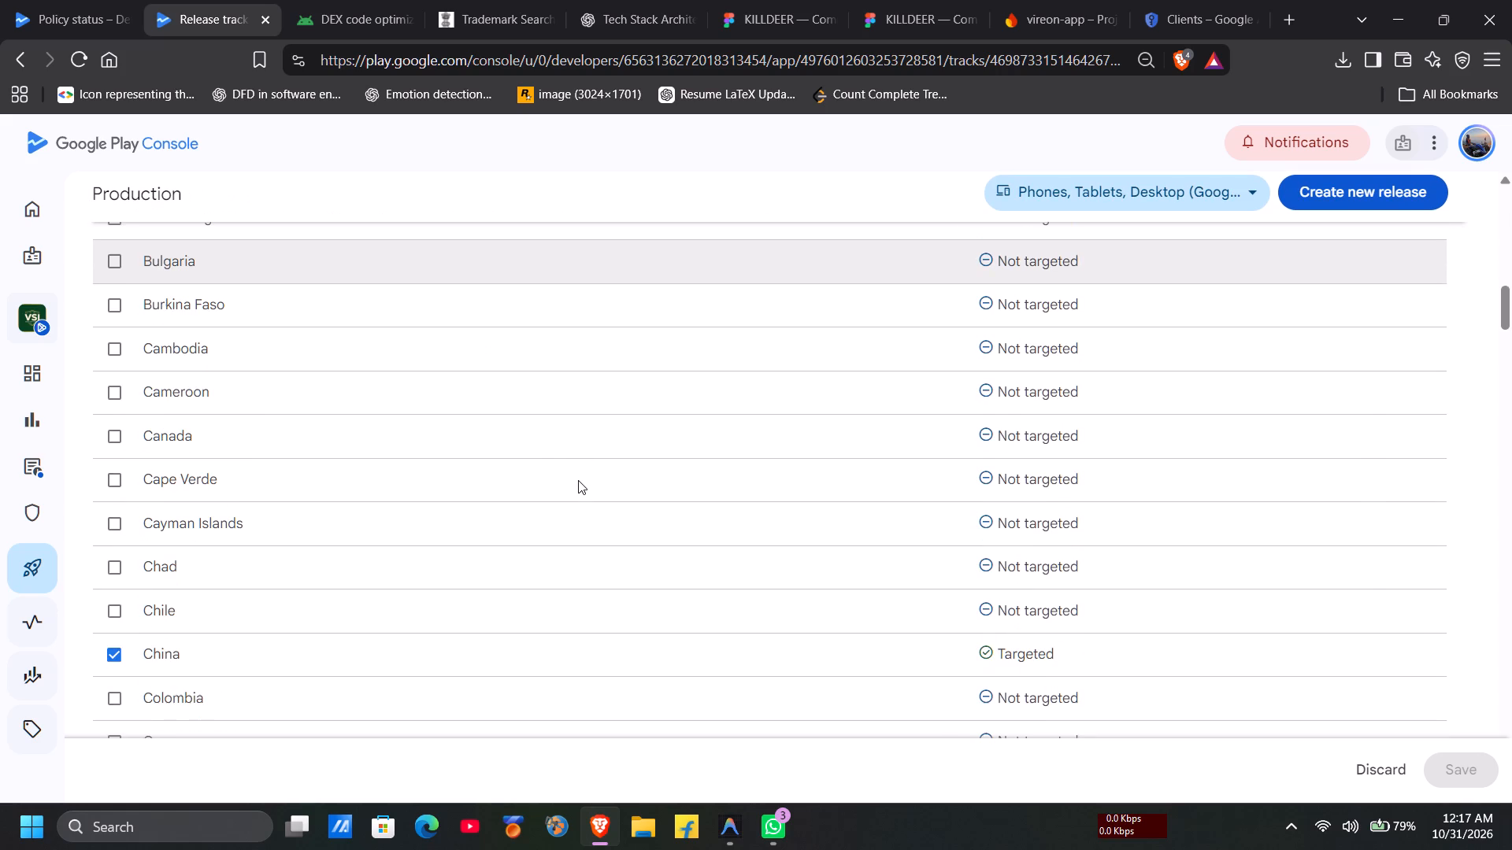
pyautogui.scroll(-1, 578, 480)
pyautogui.click(115, 460)
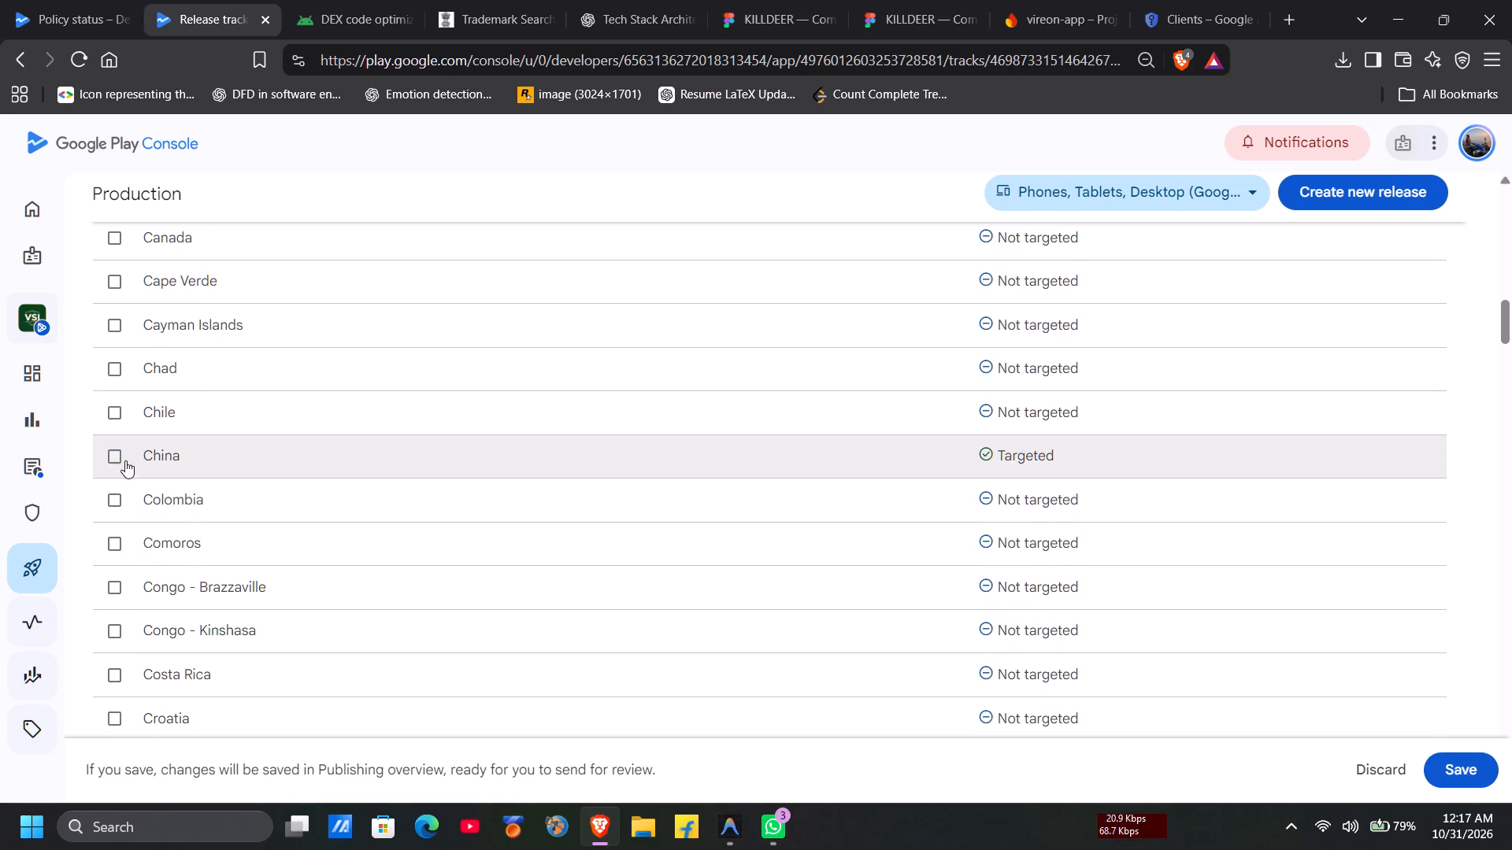
# Deselect Finland, Iran and Japan in the country list, leaving India selected.
pyautogui.scroll(-5, 282, 486)
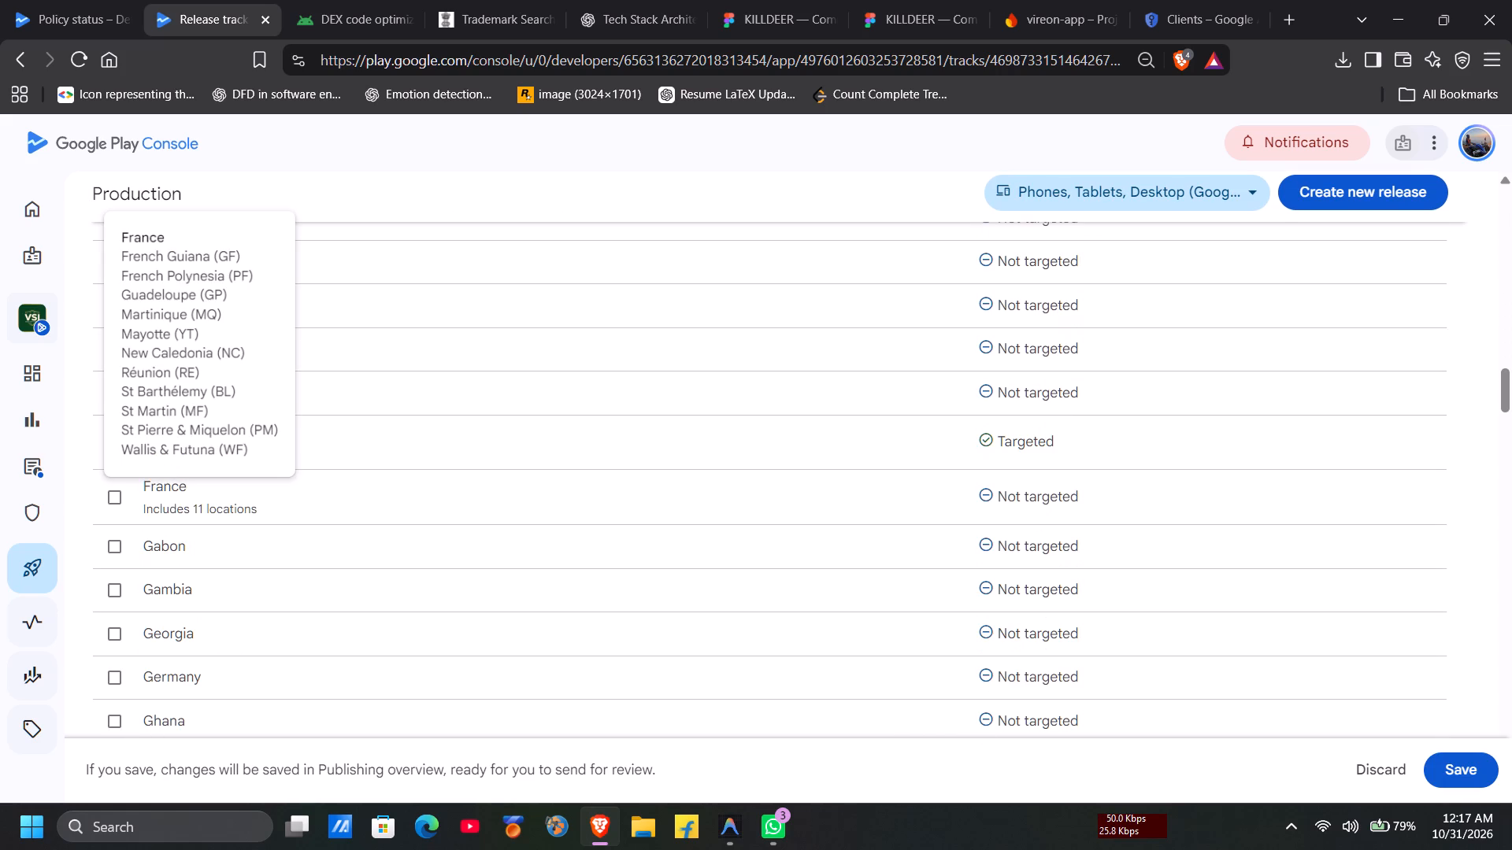
pyautogui.click(123, 443)
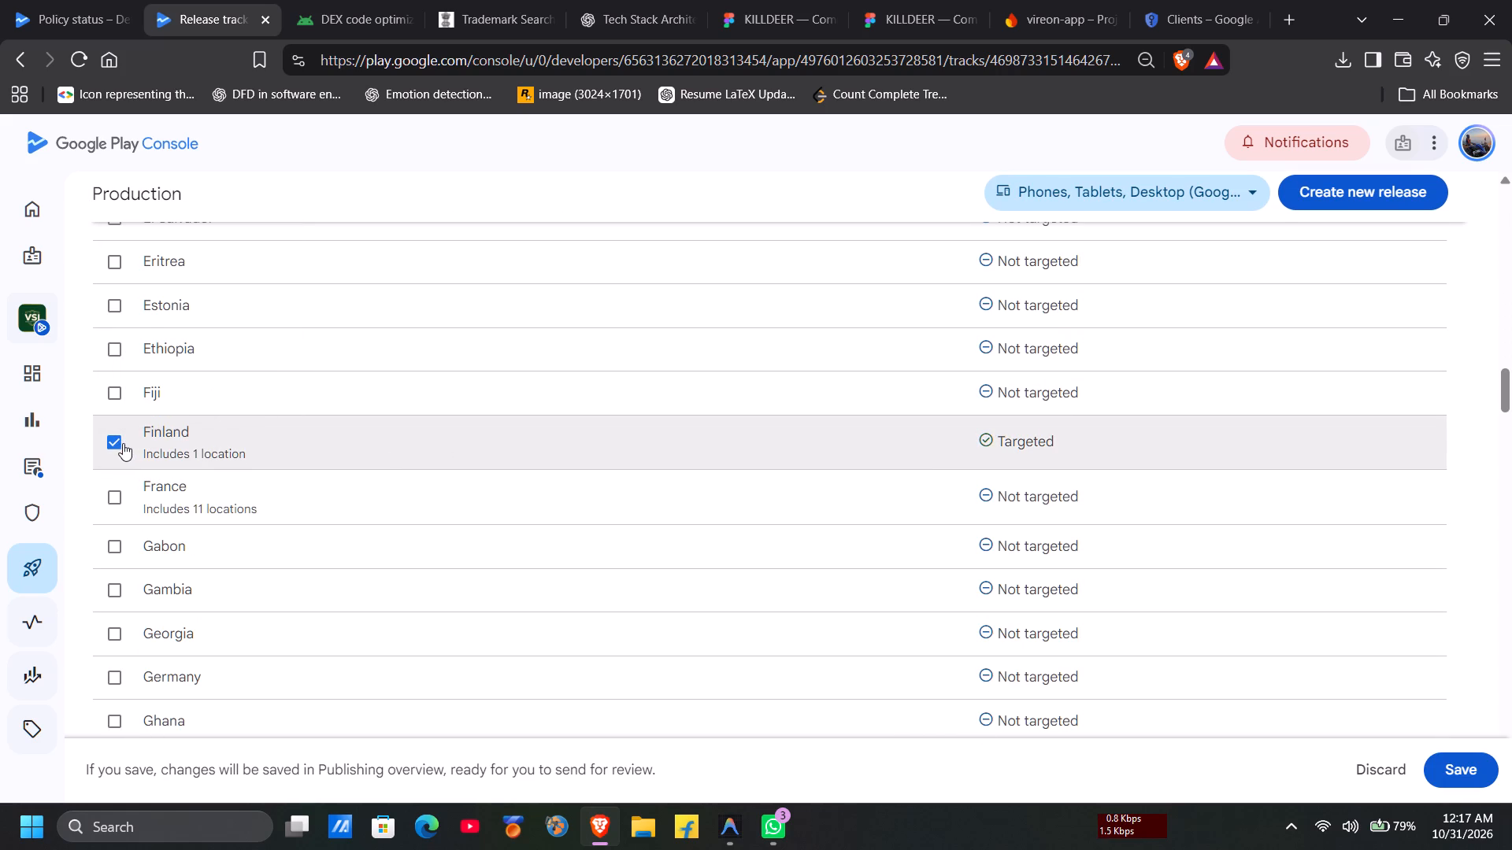
pyautogui.scroll(-5, 397, 457)
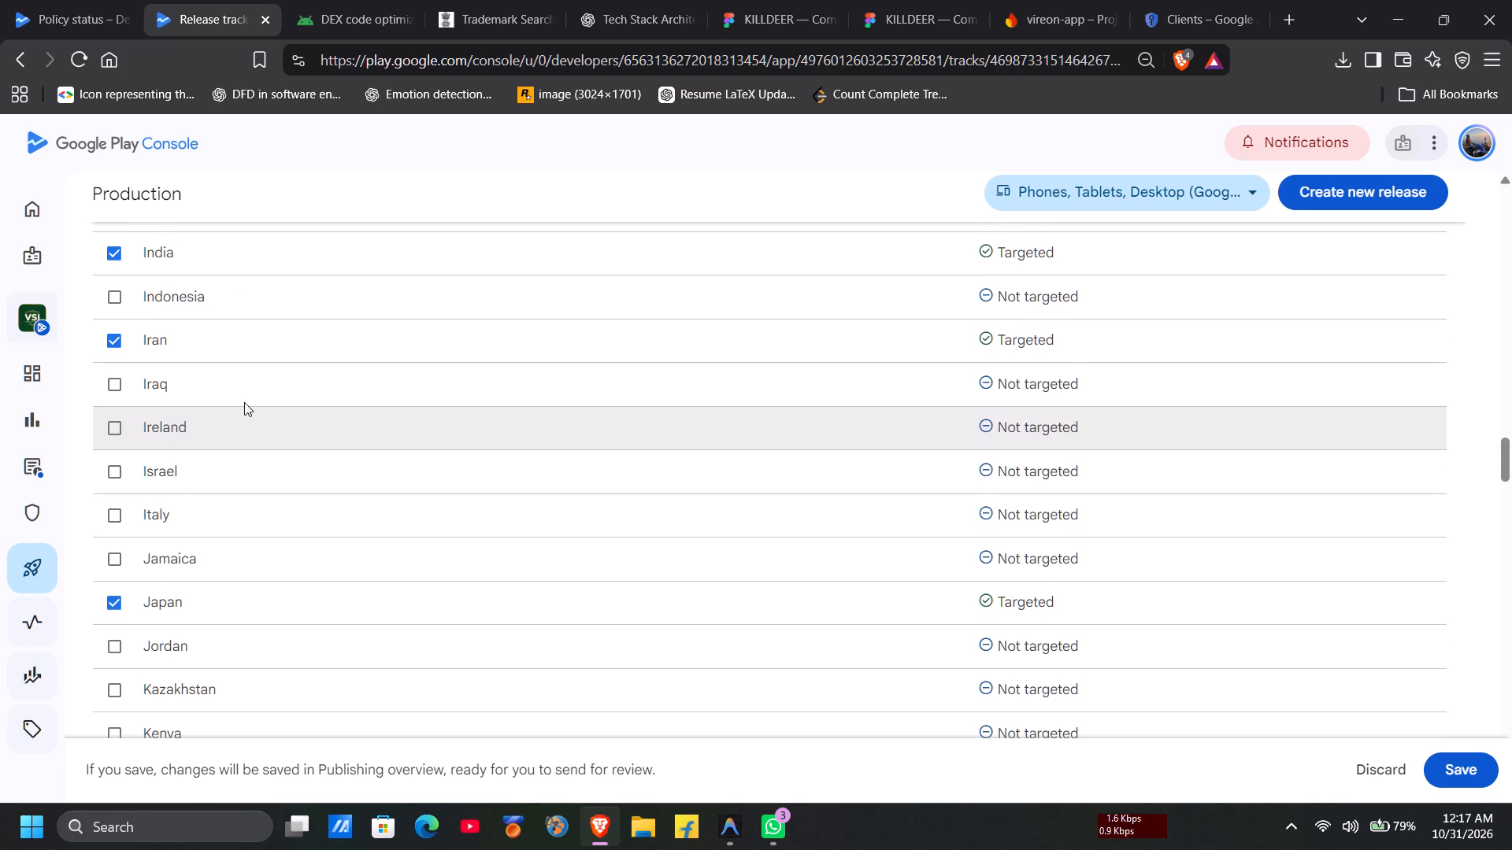
pyautogui.click(111, 353)
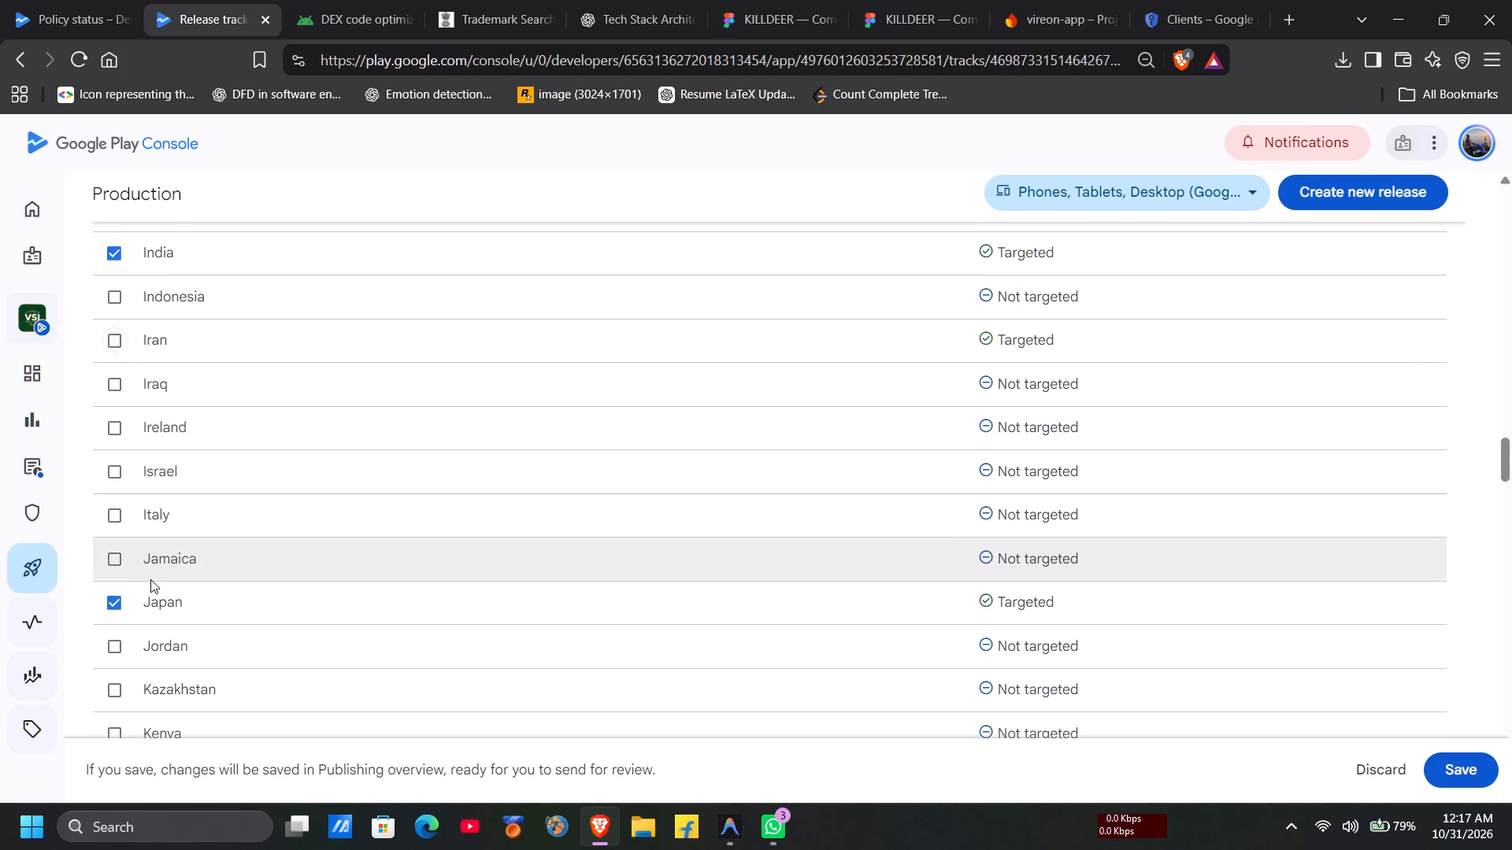
pyautogui.click(116, 608)
# Save the country selection and go to the Publishing overview to check the changes not yet submitted for review.
pyautogui.scroll(-20, 380, 607)
pyautogui.scroll(-5, 380, 607)
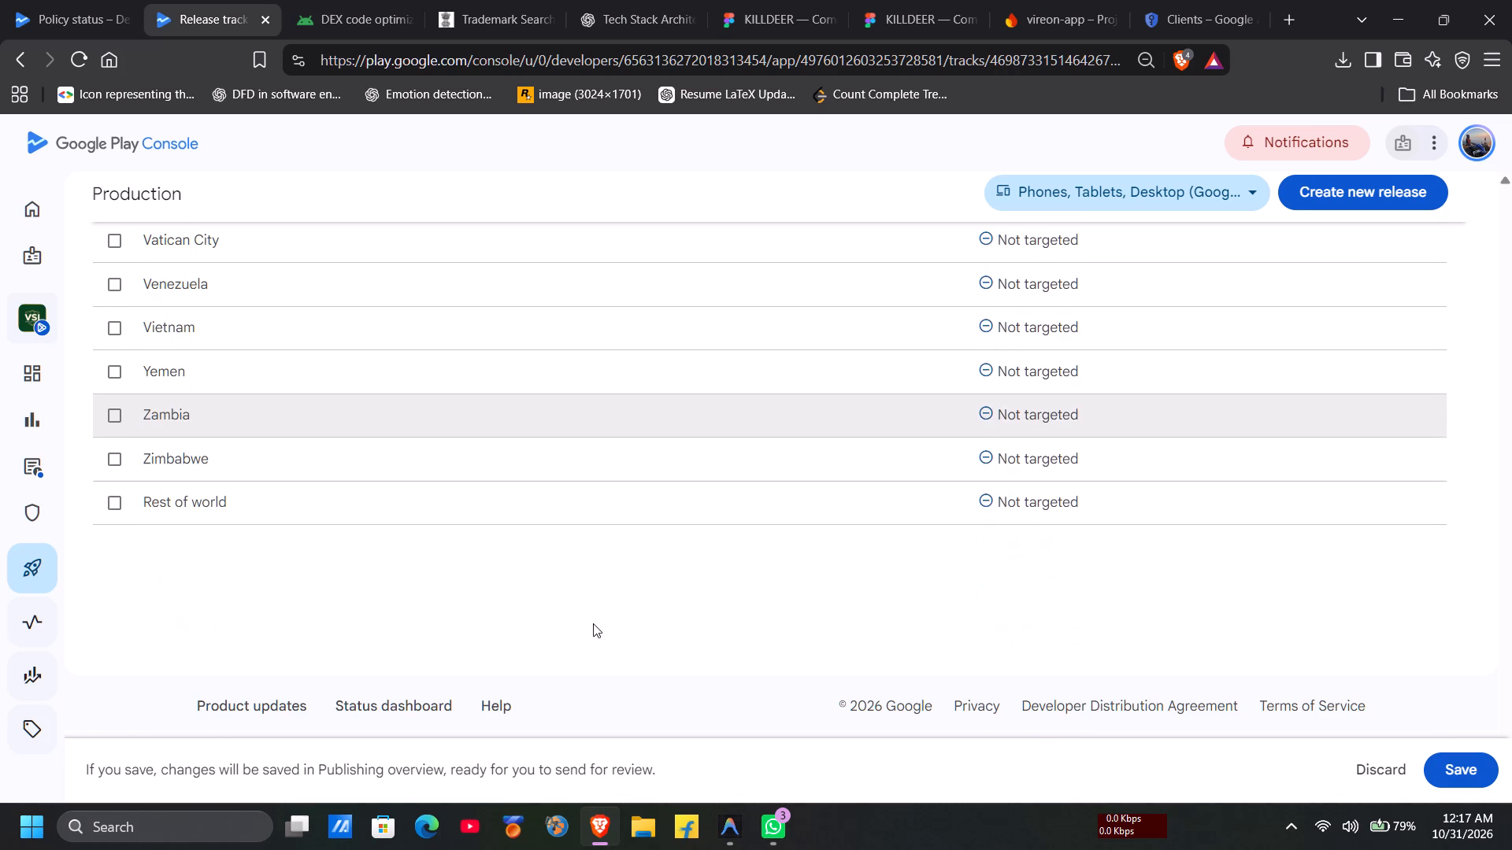
pyautogui.scroll(-2, 593, 623)
pyautogui.click(1473, 771)
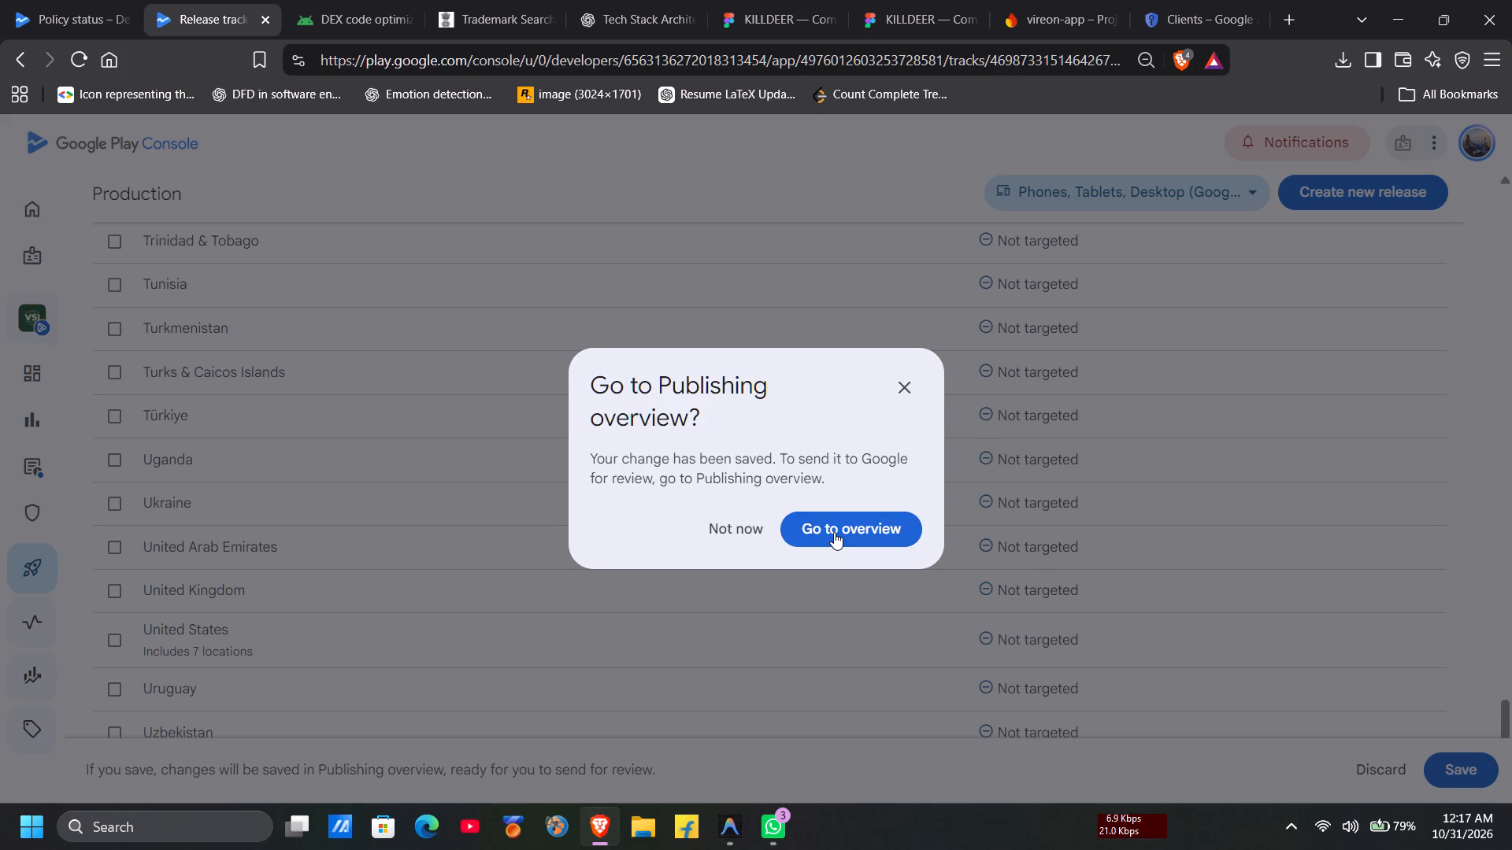
pyautogui.click(834, 532)
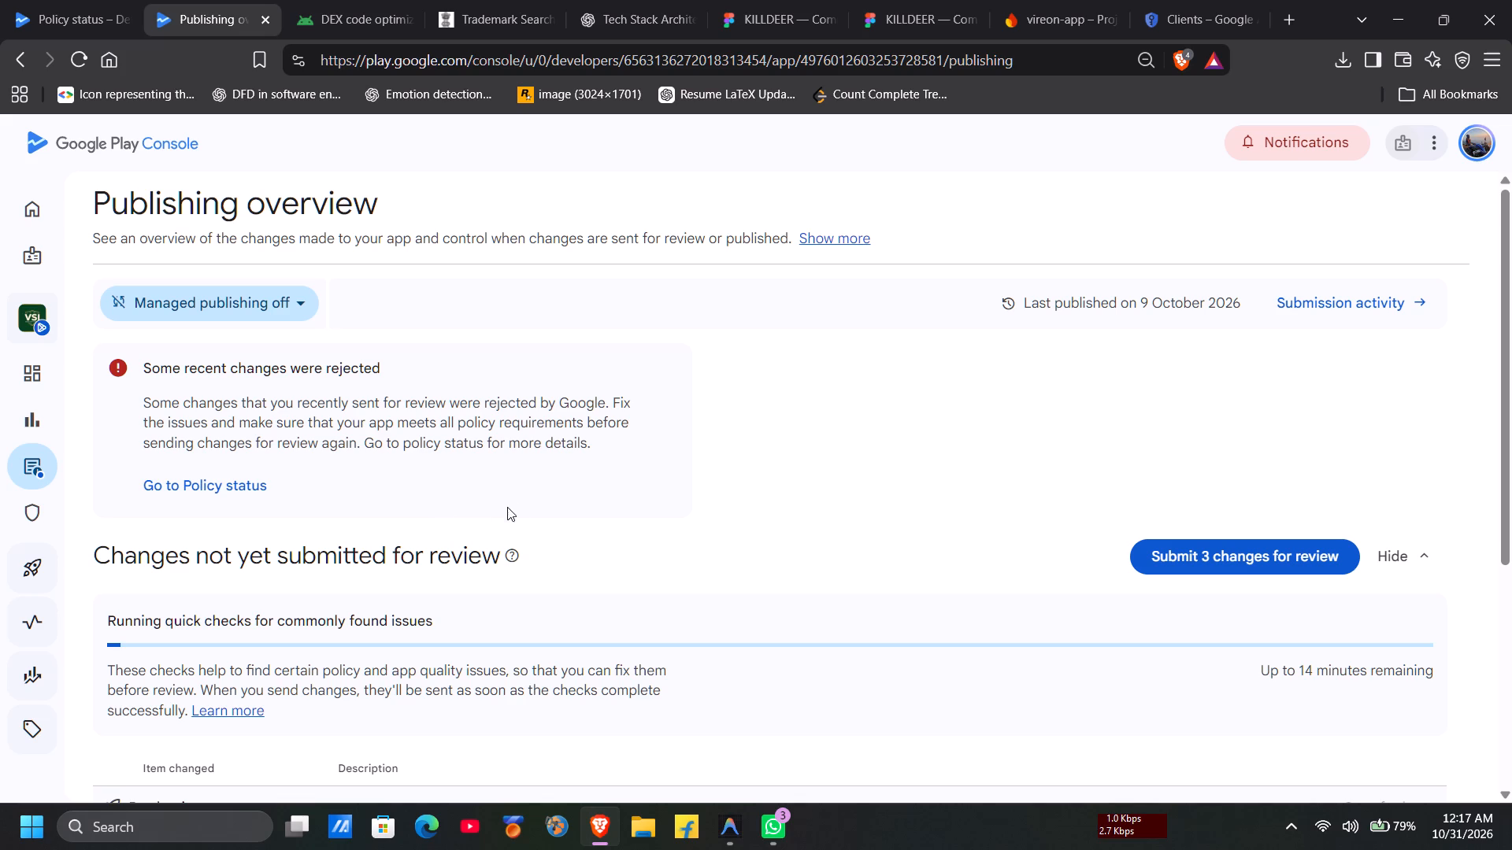
pyautogui.scroll(-1, 328, 552)
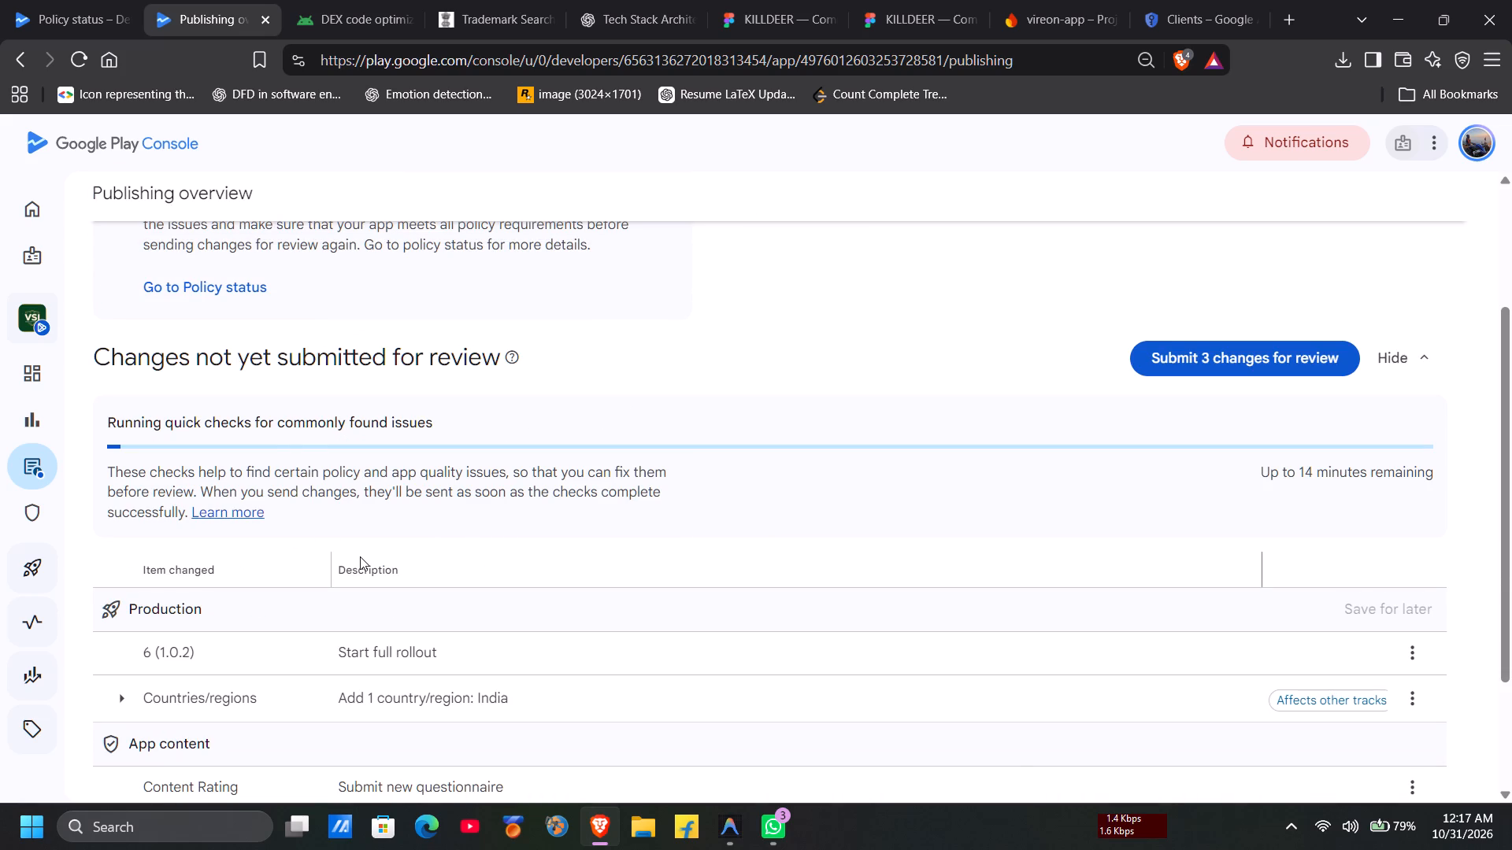
pyautogui.scroll(-2, 251, 542)
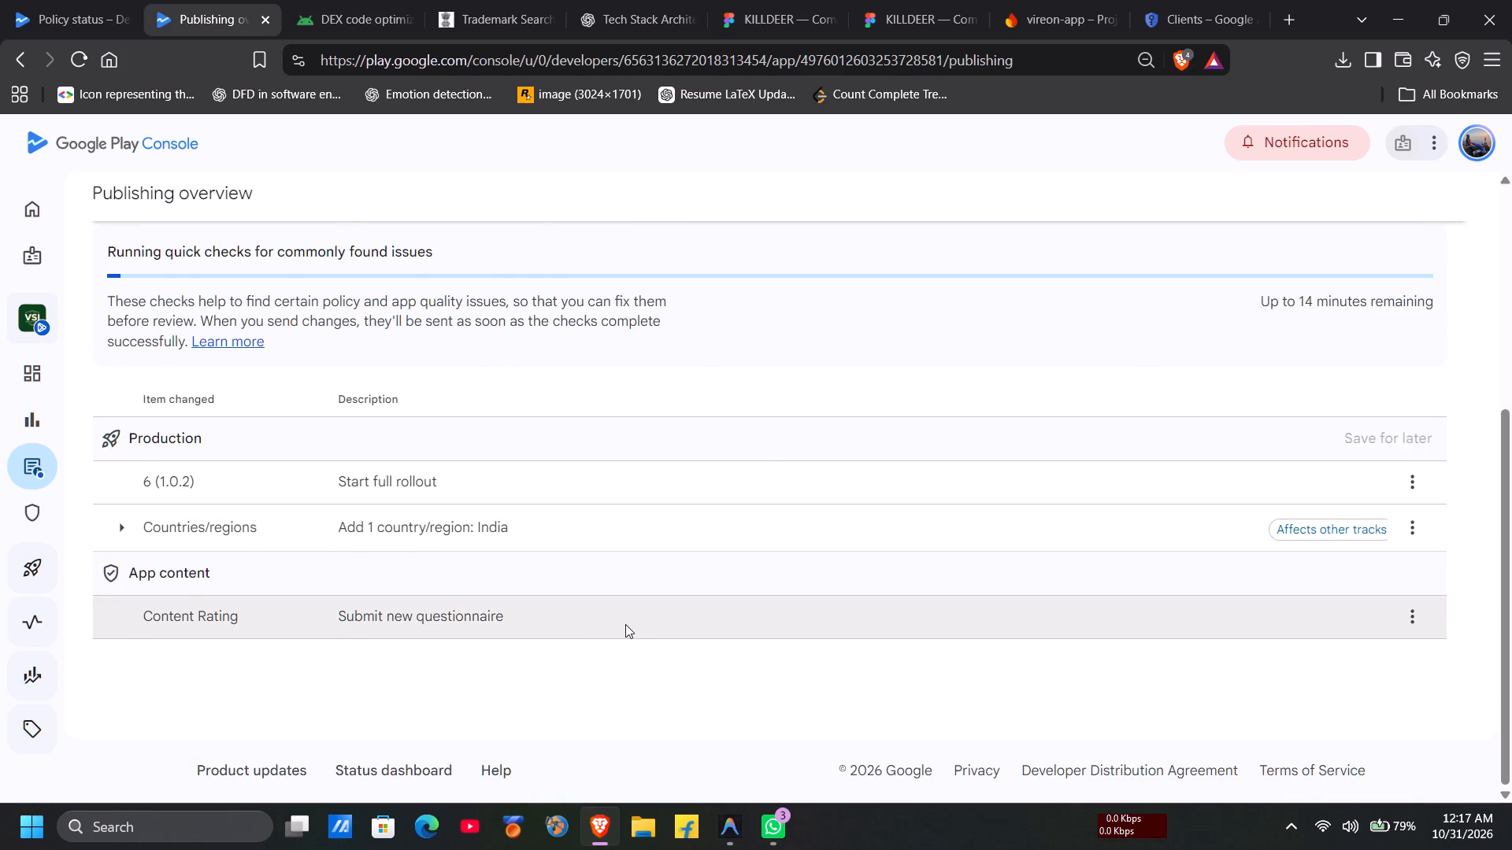
pyautogui.scroll(2, 625, 624)
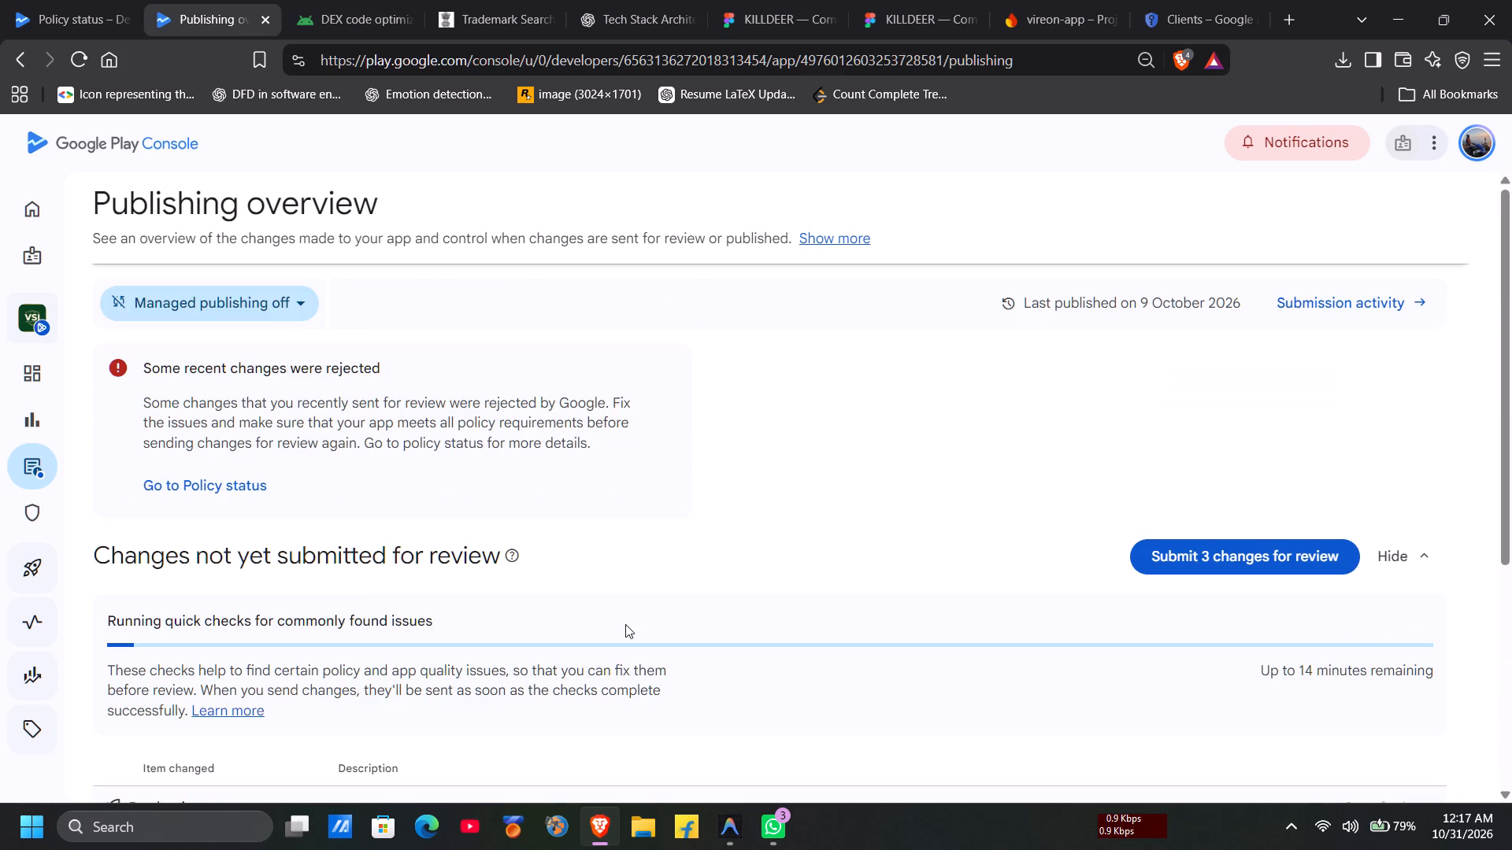
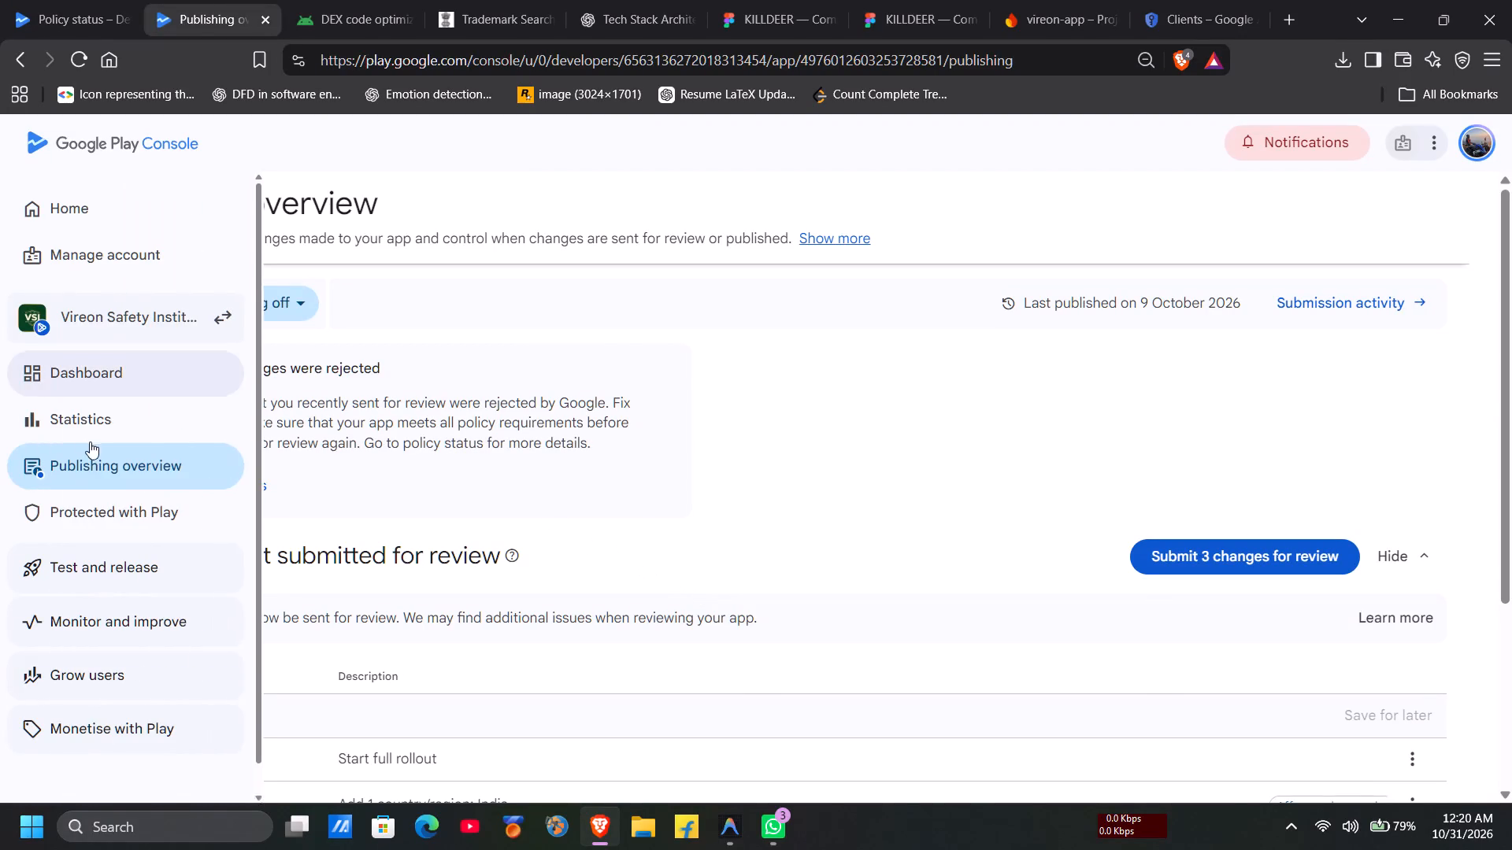
# Submit the three pending changes for the Vireon Safety Institute app to Google for review and confirm the submission.
pyautogui.click(1244, 549)
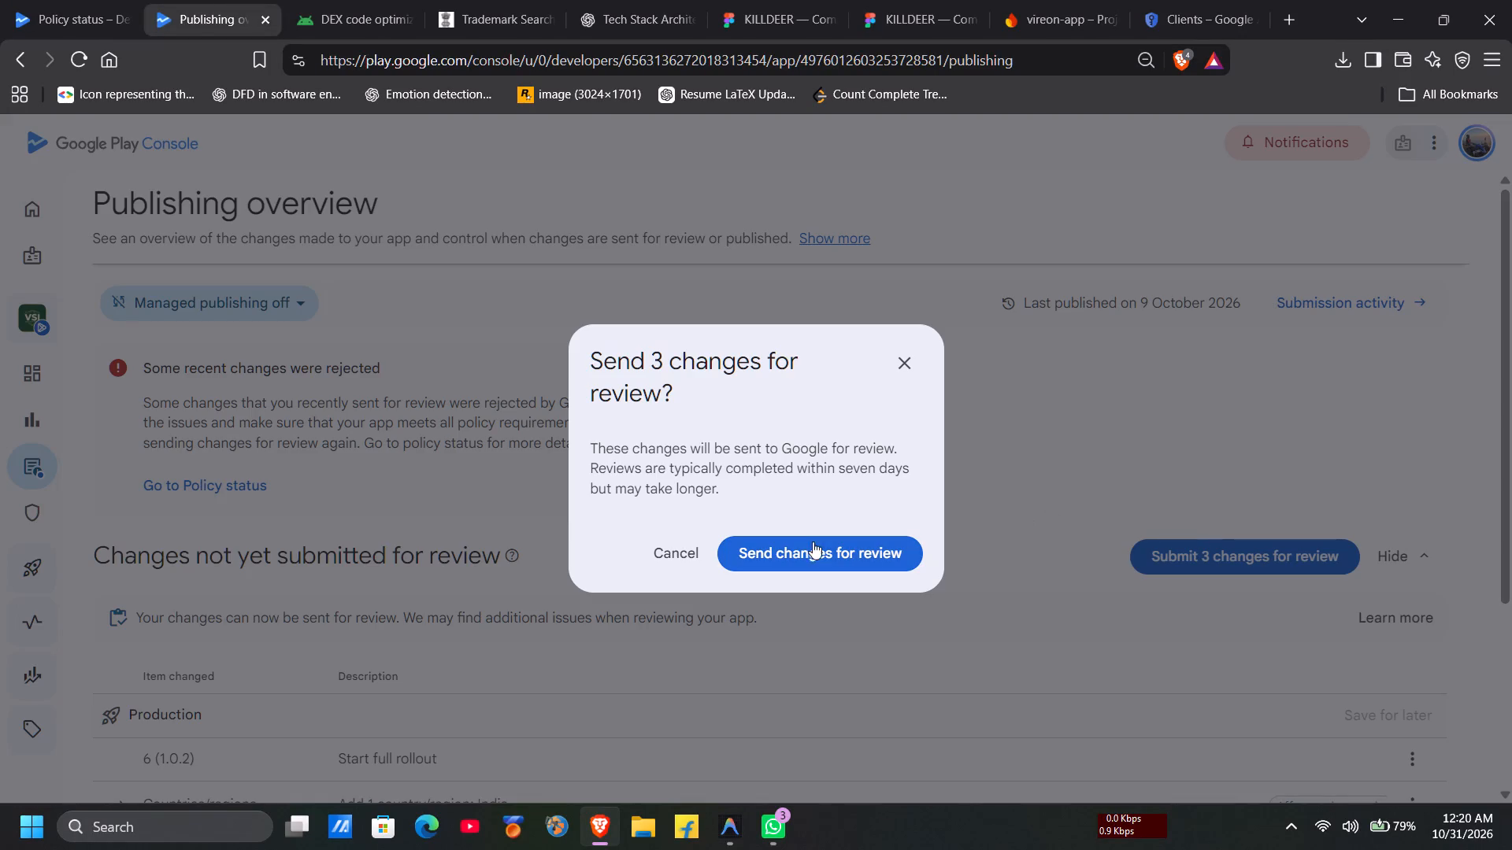
pyautogui.click(804, 549)
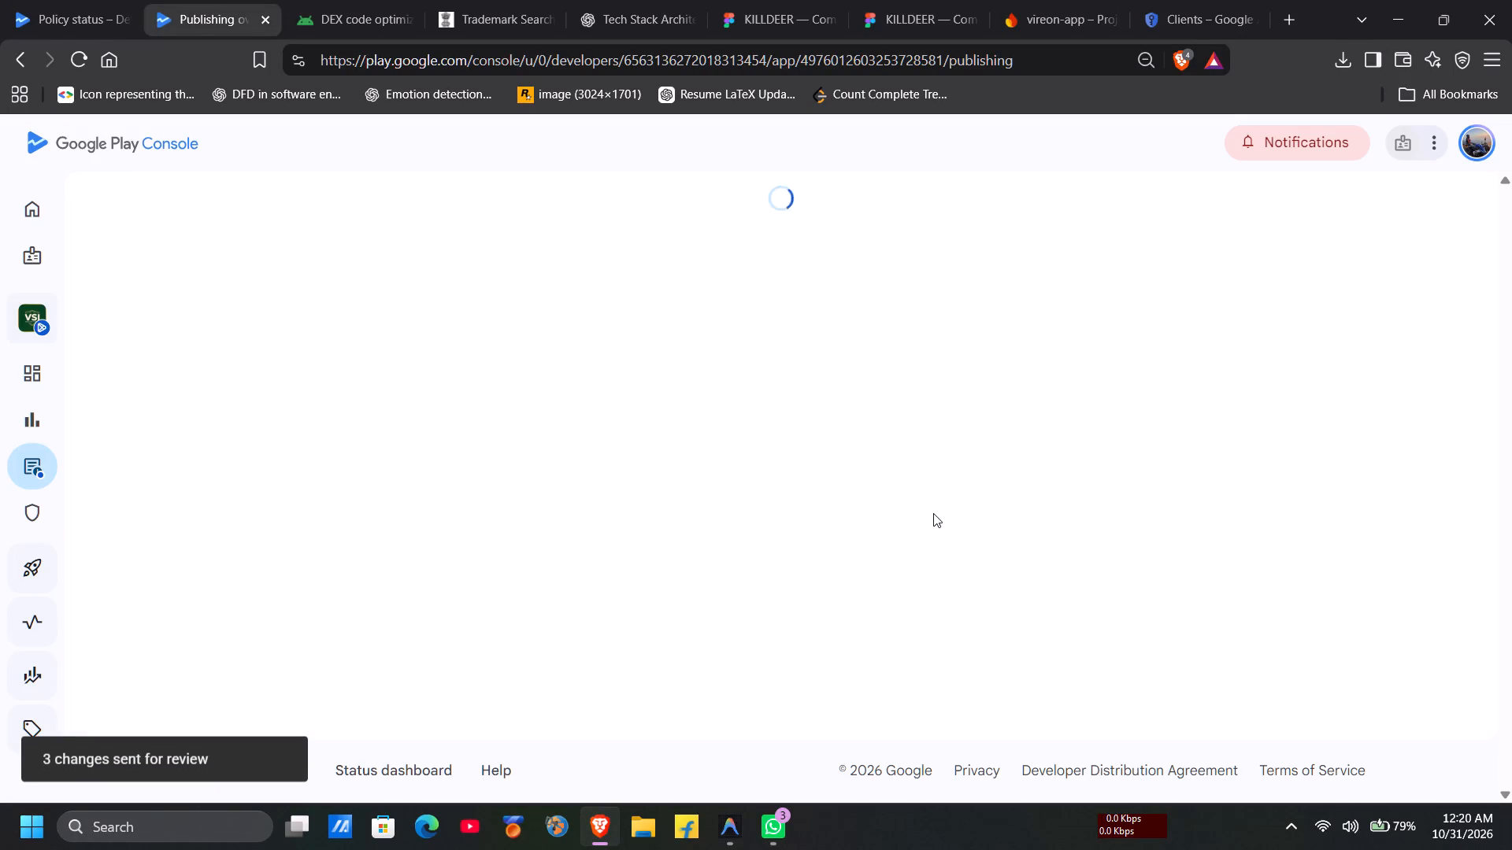
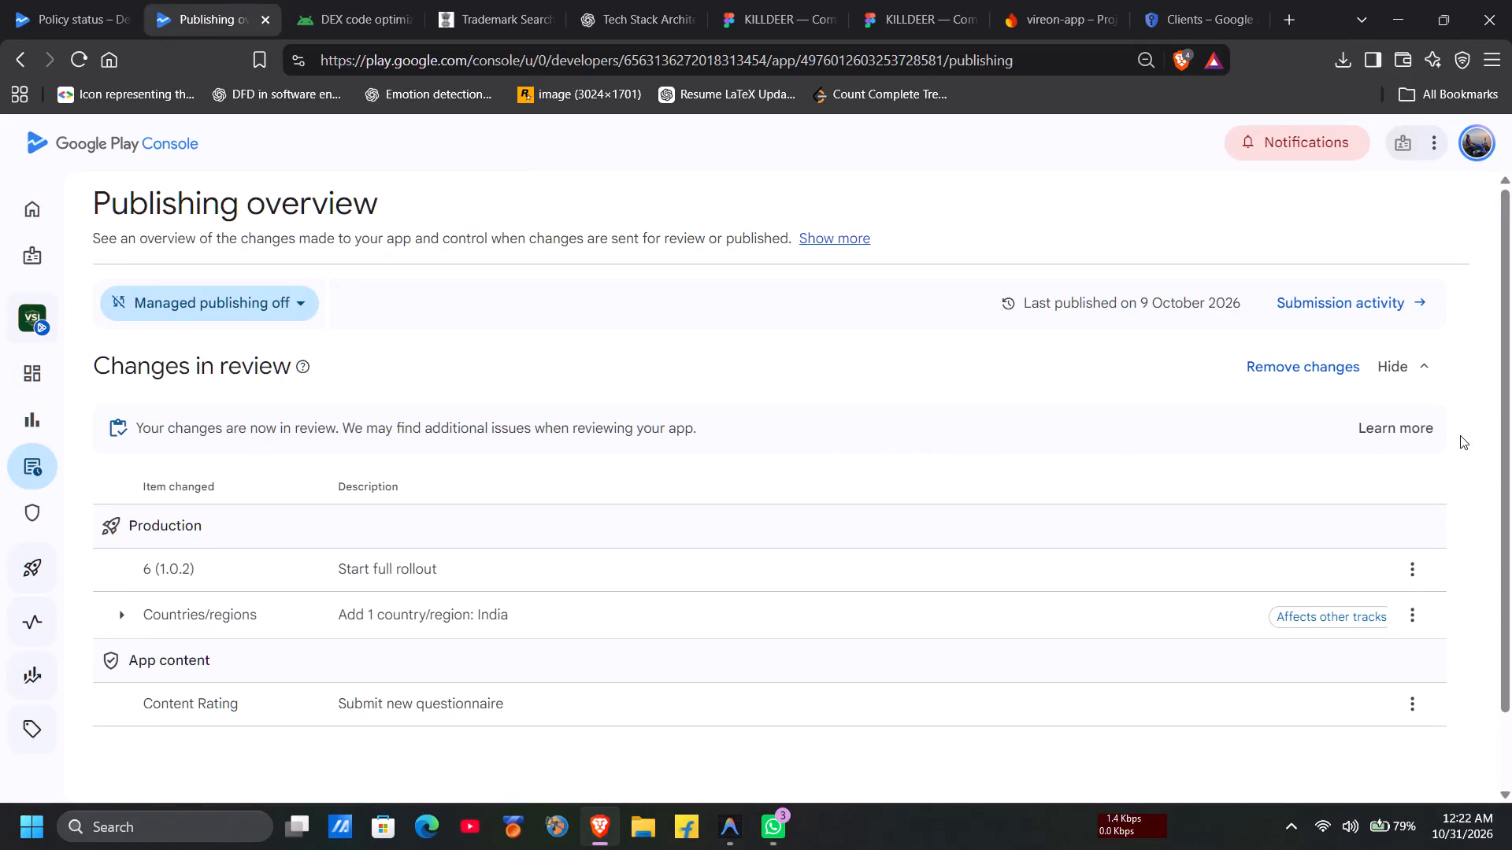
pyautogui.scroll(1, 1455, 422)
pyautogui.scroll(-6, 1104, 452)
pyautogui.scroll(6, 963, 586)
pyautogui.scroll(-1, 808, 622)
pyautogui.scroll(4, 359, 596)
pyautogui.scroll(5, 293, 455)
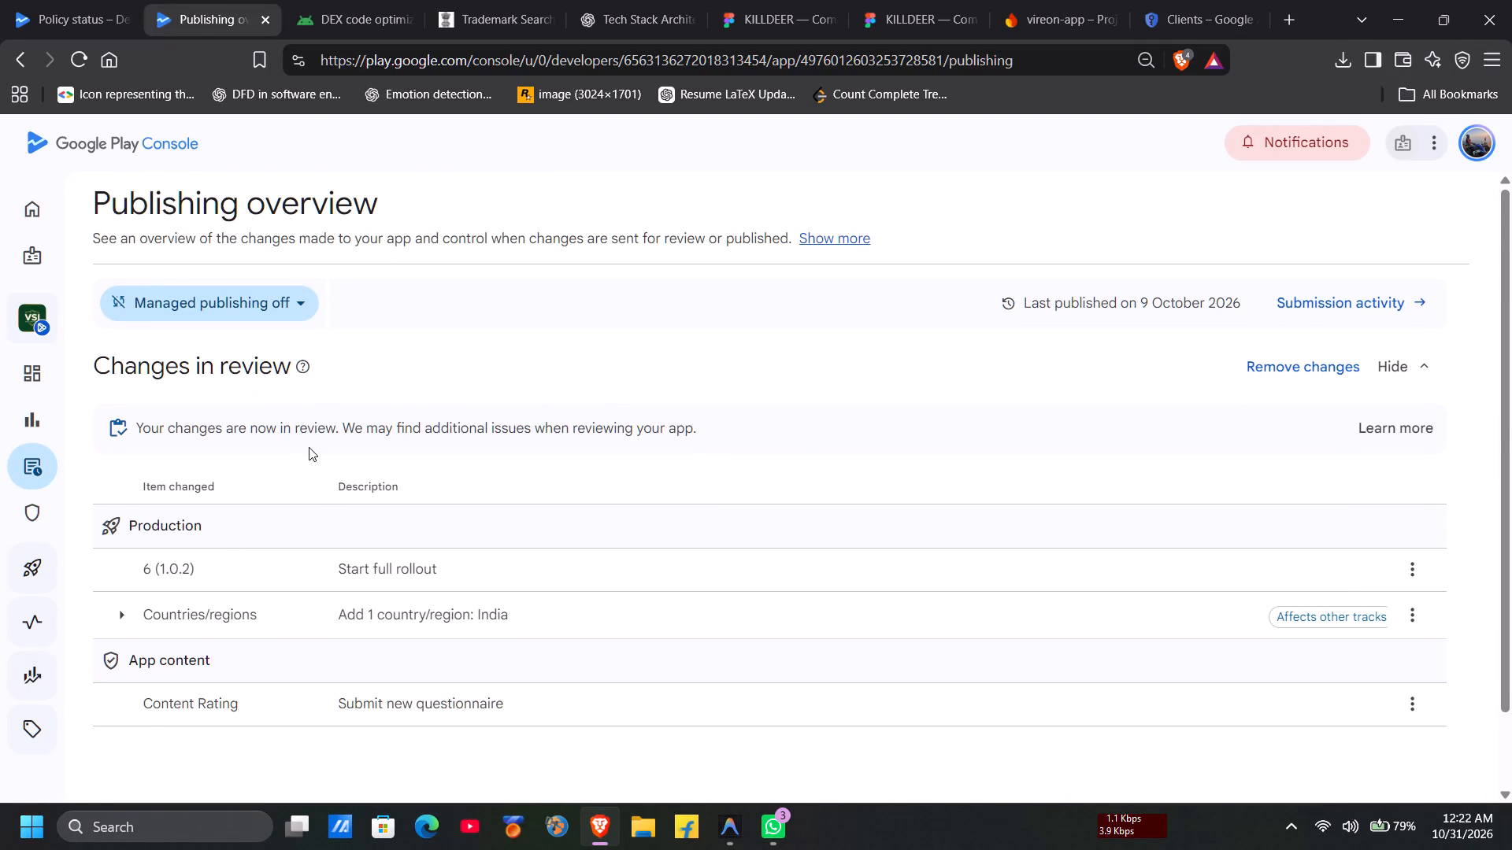